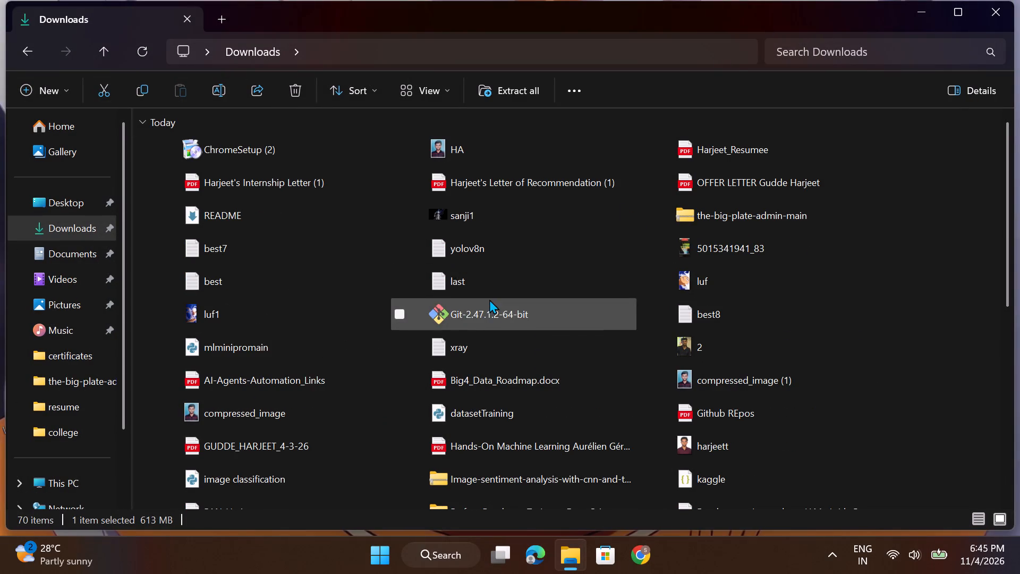
# Delete the zipped DOWNLOADS folder at the end of the Downloads file list.
pyautogui.scroll(-7, 489, 300)
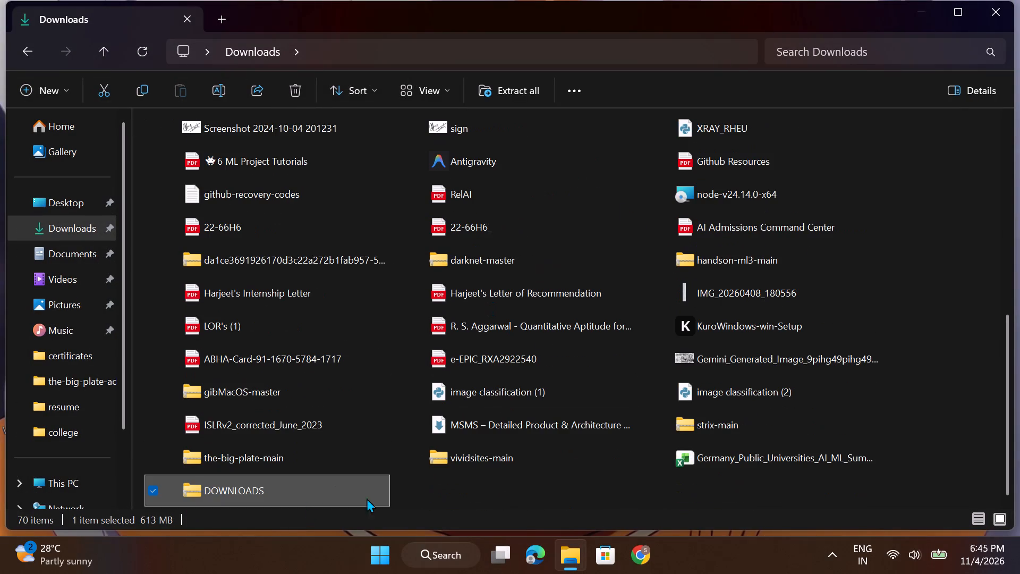
pyautogui.press('Delete')
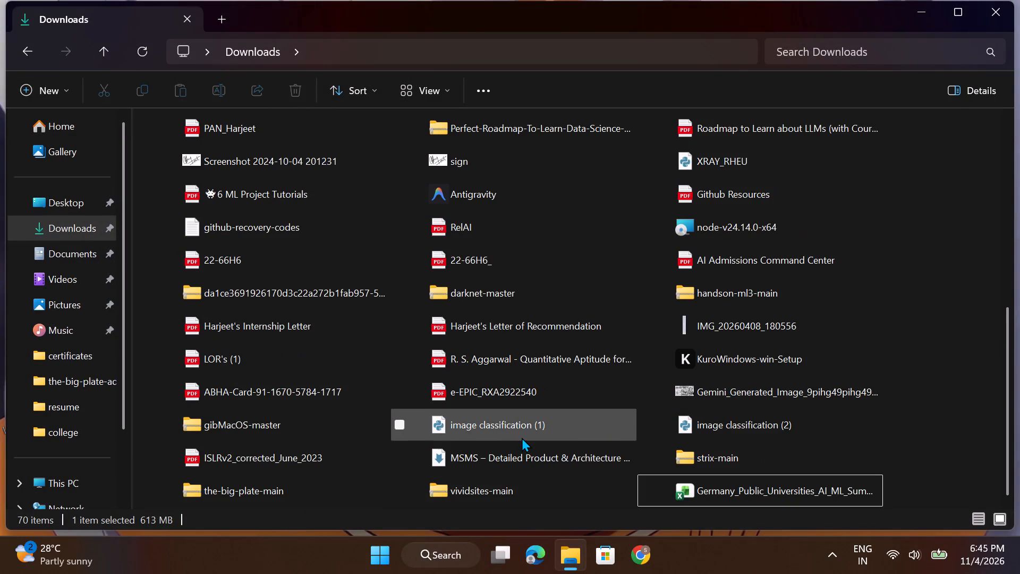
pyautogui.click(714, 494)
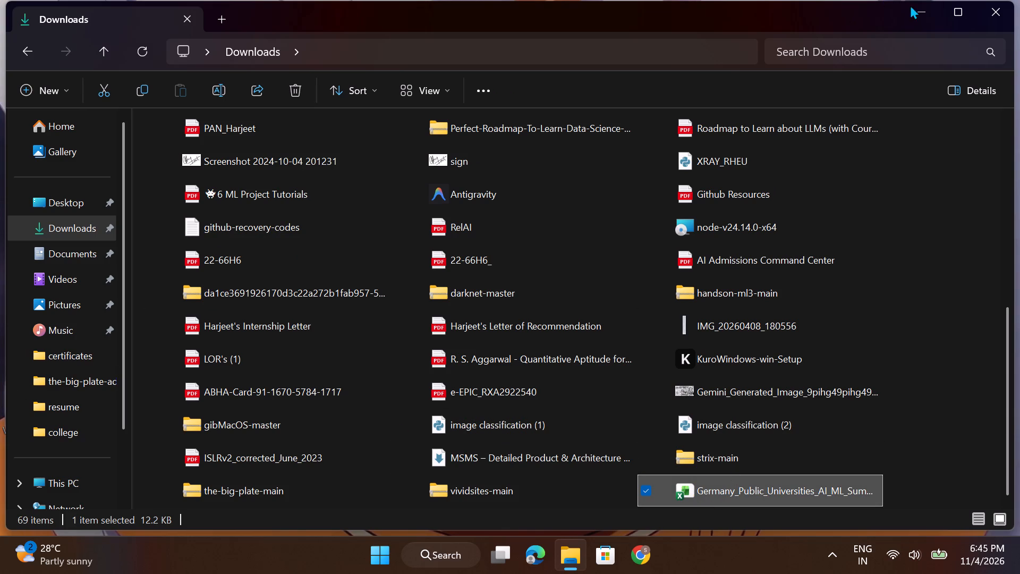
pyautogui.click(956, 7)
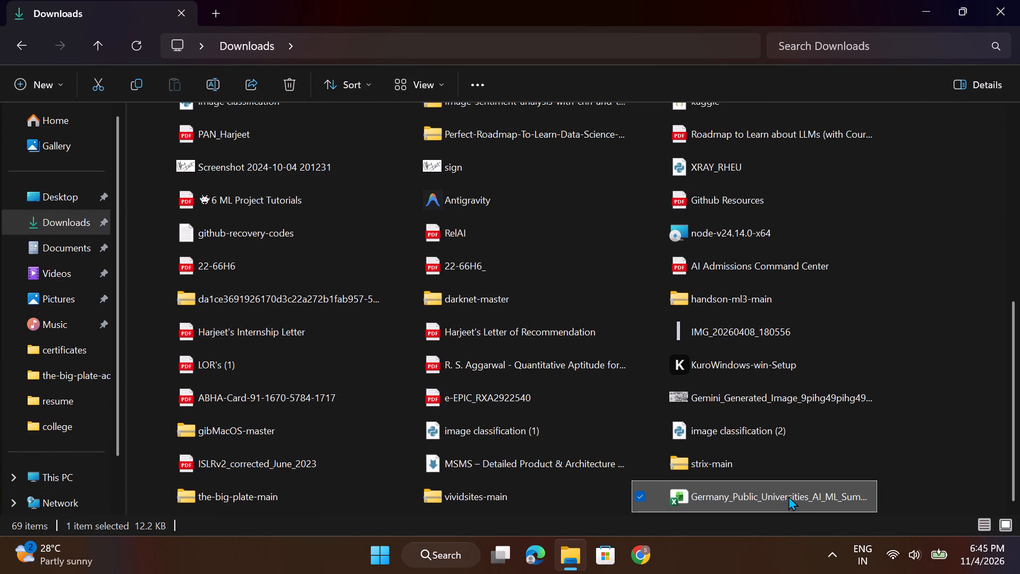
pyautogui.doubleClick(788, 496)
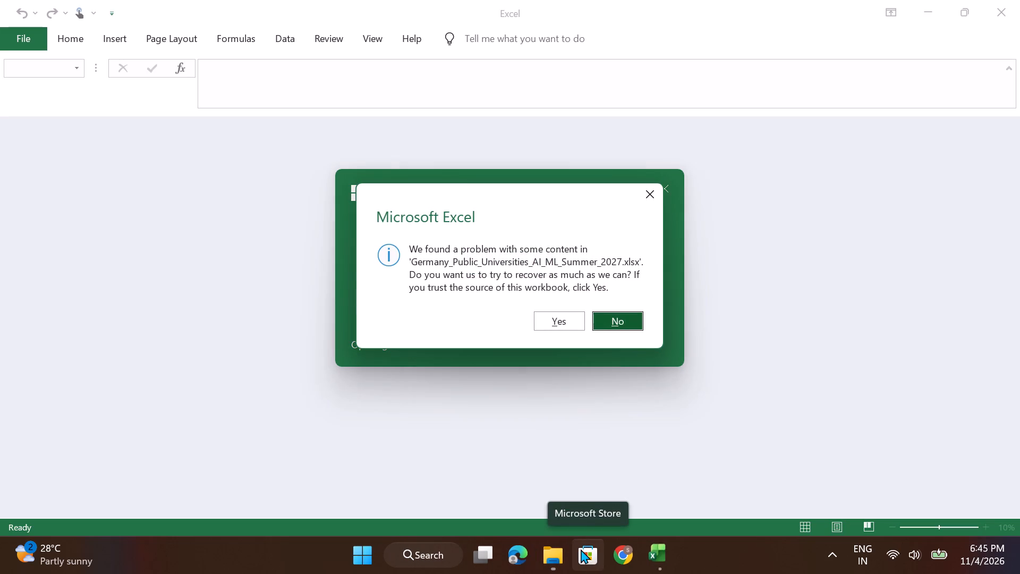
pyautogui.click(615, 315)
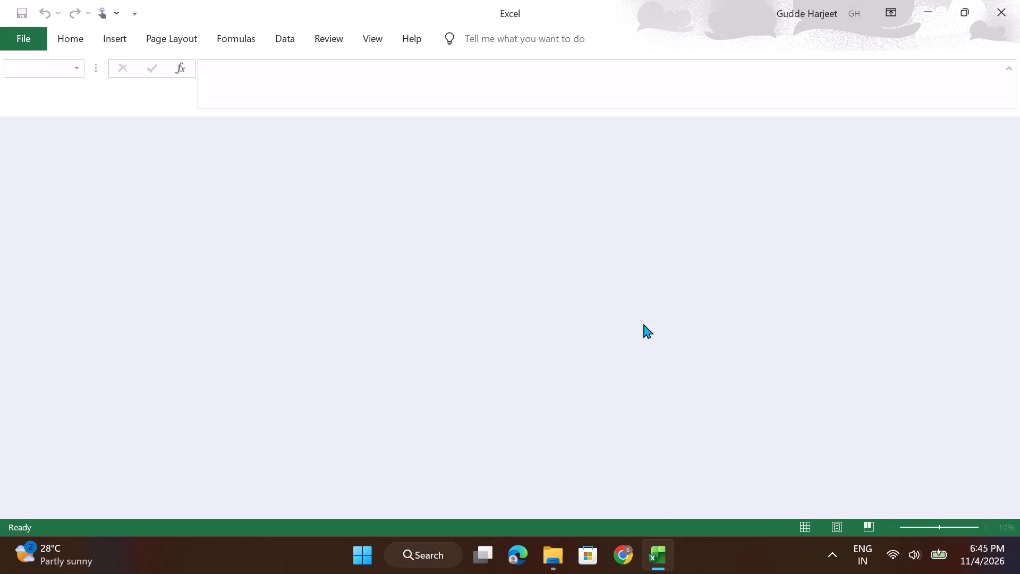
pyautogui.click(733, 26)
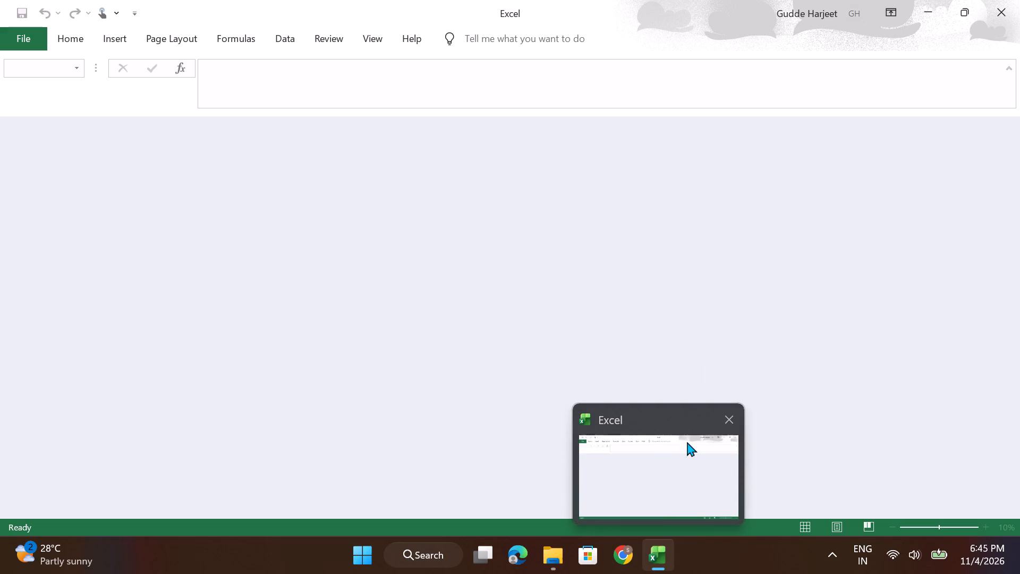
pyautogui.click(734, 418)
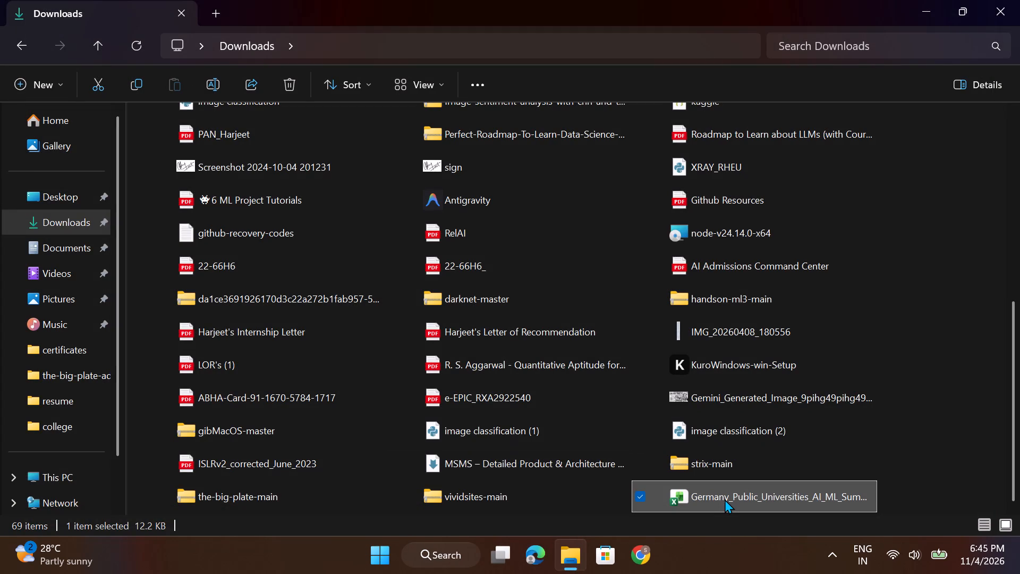
# Open the Germany_Public_Universities_AI_ML_Summer_2027 workbook with content recovery, enable editing and dismiss the repair report.
pyautogui.doubleClick(725, 499)
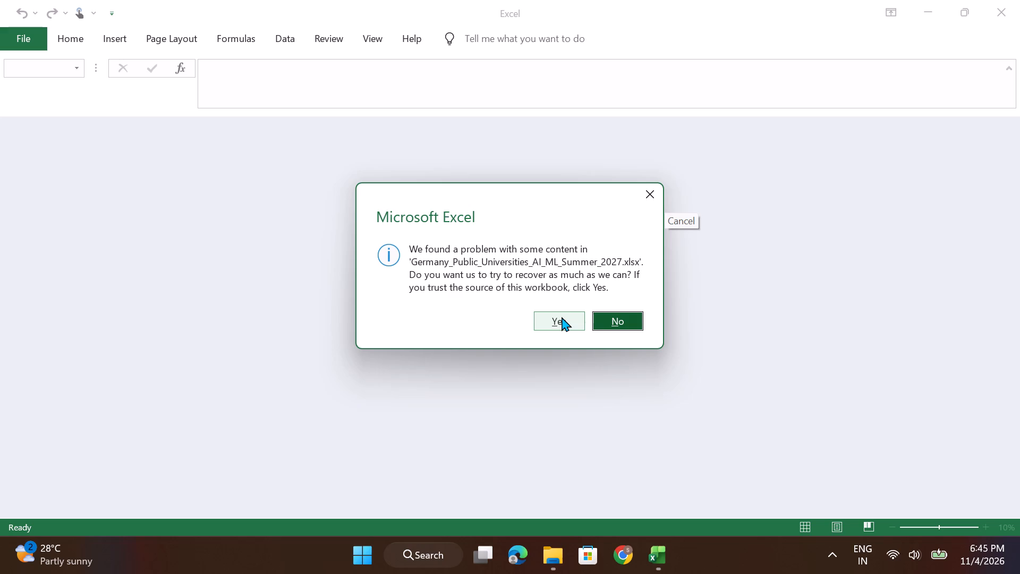
pyautogui.click(562, 317)
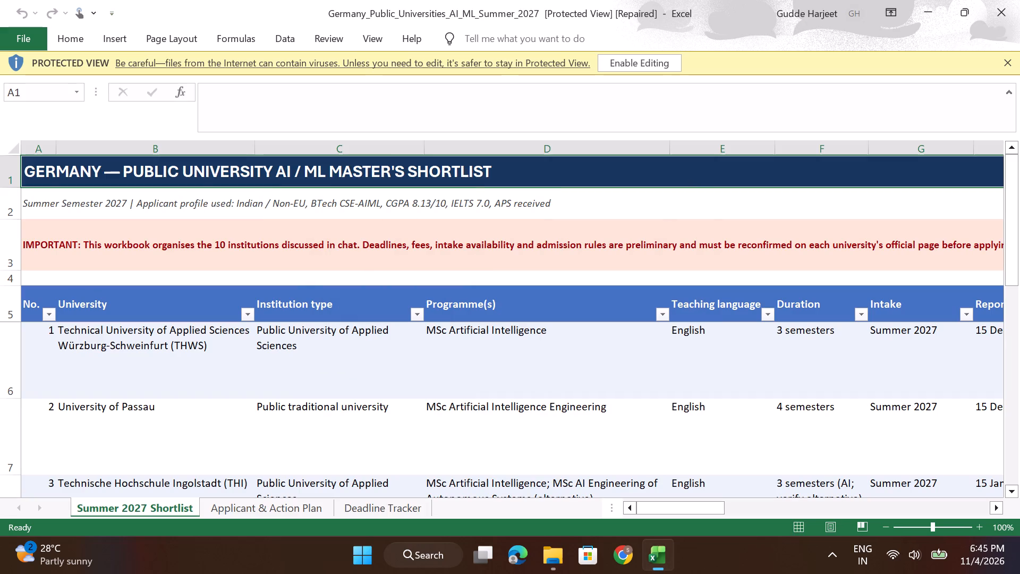
pyautogui.doubleClick(632, 66)
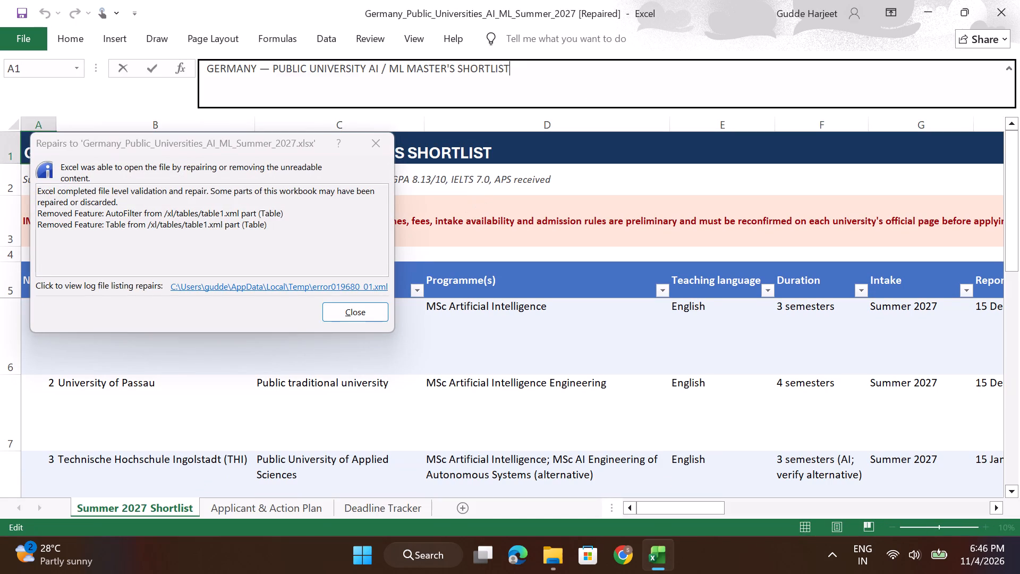
pyautogui.click(355, 316)
# Review the university rows of the Summer 2027 Shortlist sheet from first to last.
pyautogui.scroll(-2, 355, 315)
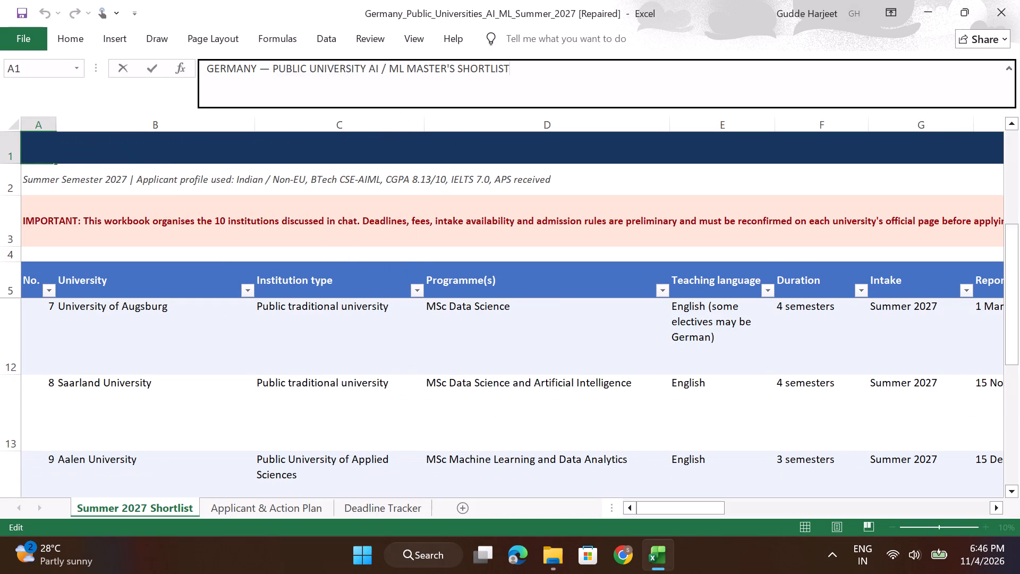
pyautogui.scroll(-2, 457, 250)
pyautogui.scroll(4, 458, 250)
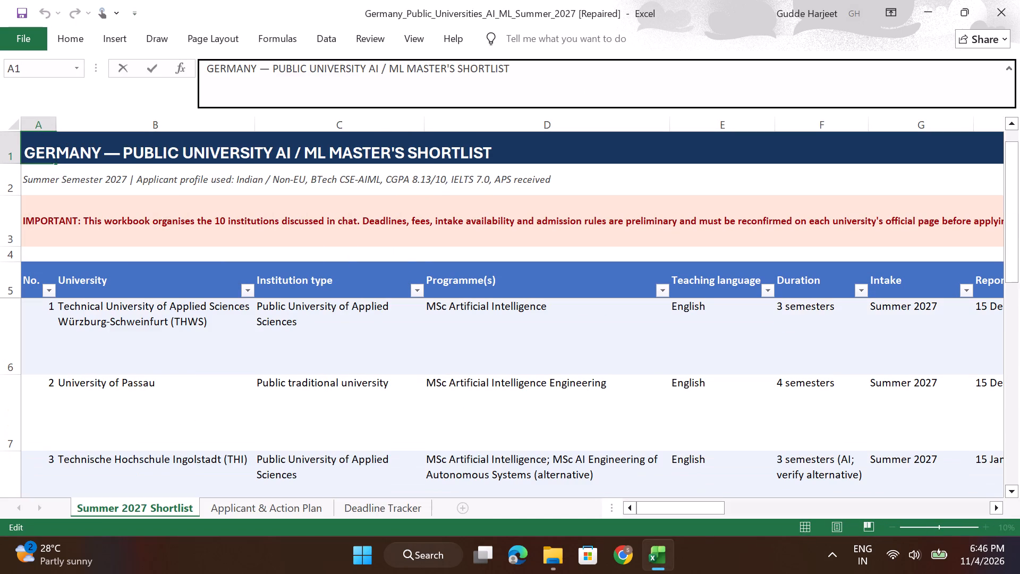
pyautogui.scroll(4, 458, 250)
pyautogui.scroll(-3, 753, 162)
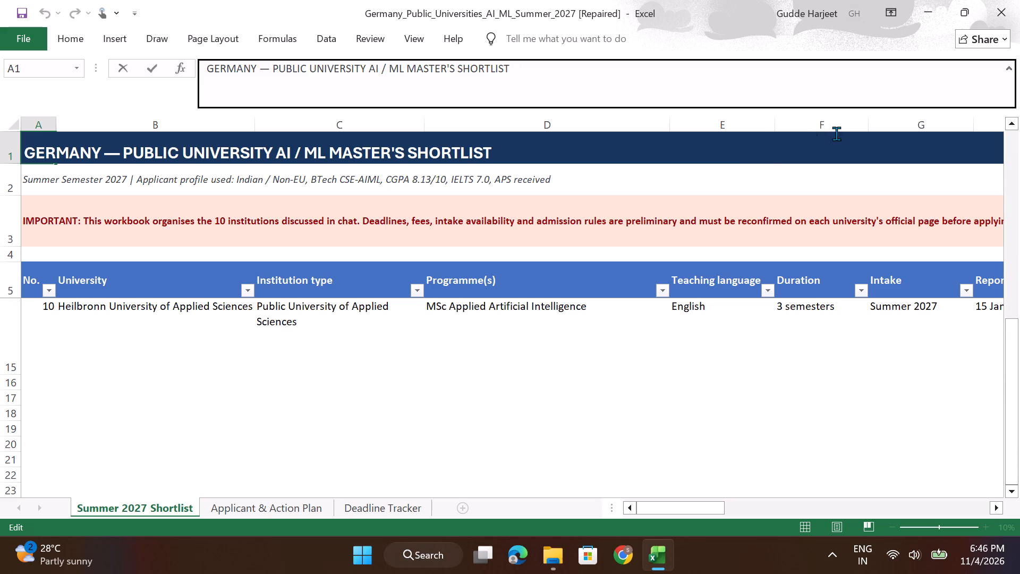
pyautogui.scroll(-2, 872, 92)
pyautogui.scroll(-3, 1019, 187)
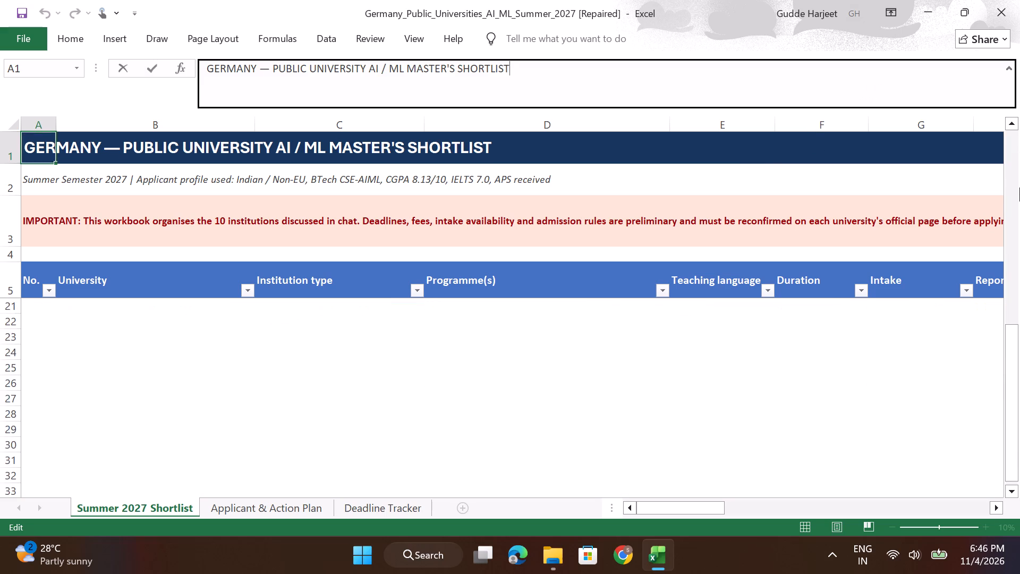
pyautogui.scroll(5, 1019, 187)
pyautogui.scroll(15, 800, 218)
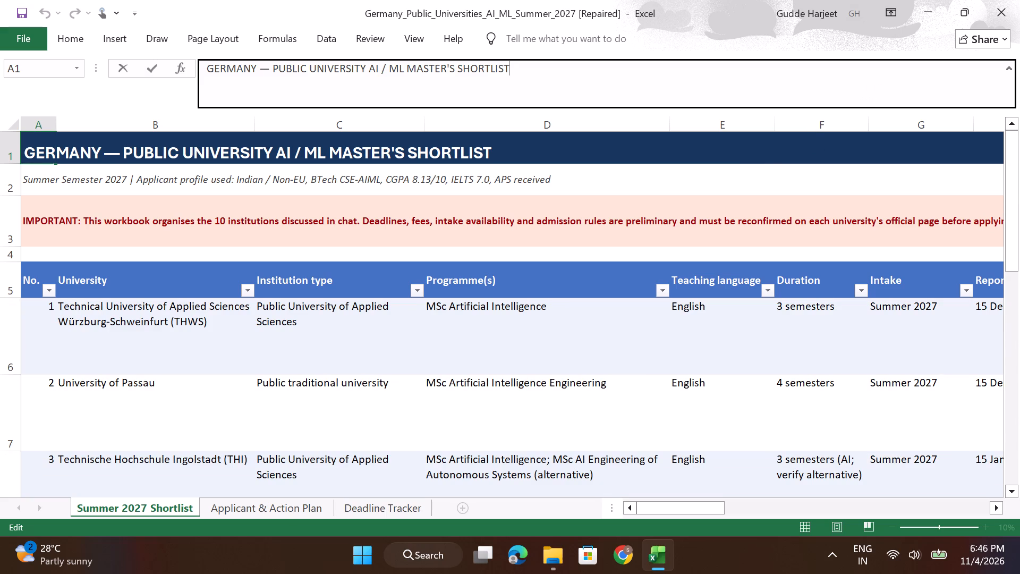
# Review the checklist on the Applicant & Action Plan sheet and the deadlines on the Deadline Tracker sheet.
pyautogui.click(282, 518)
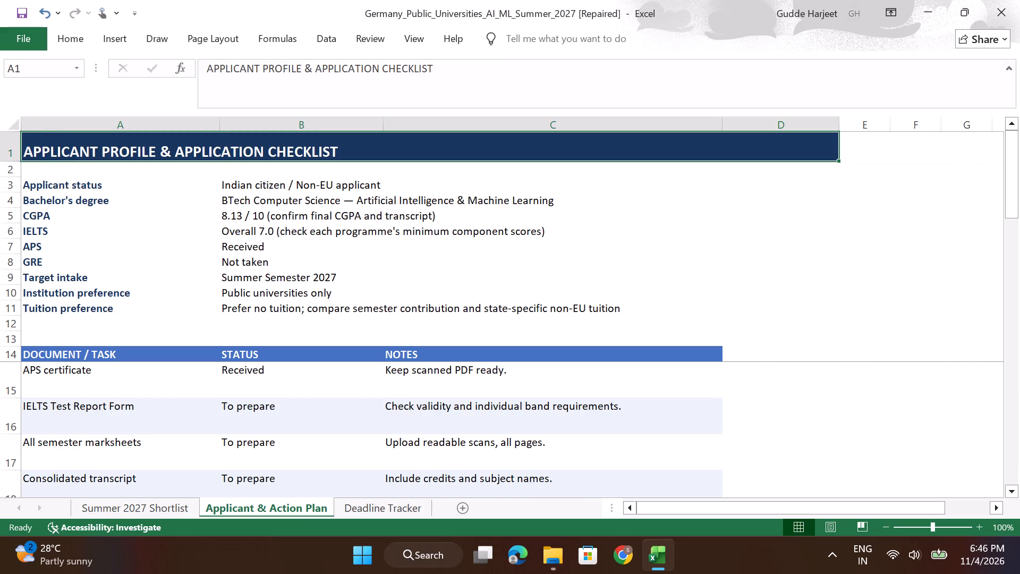
pyautogui.scroll(-11, 316, 260)
pyautogui.scroll(-3, 529, 405)
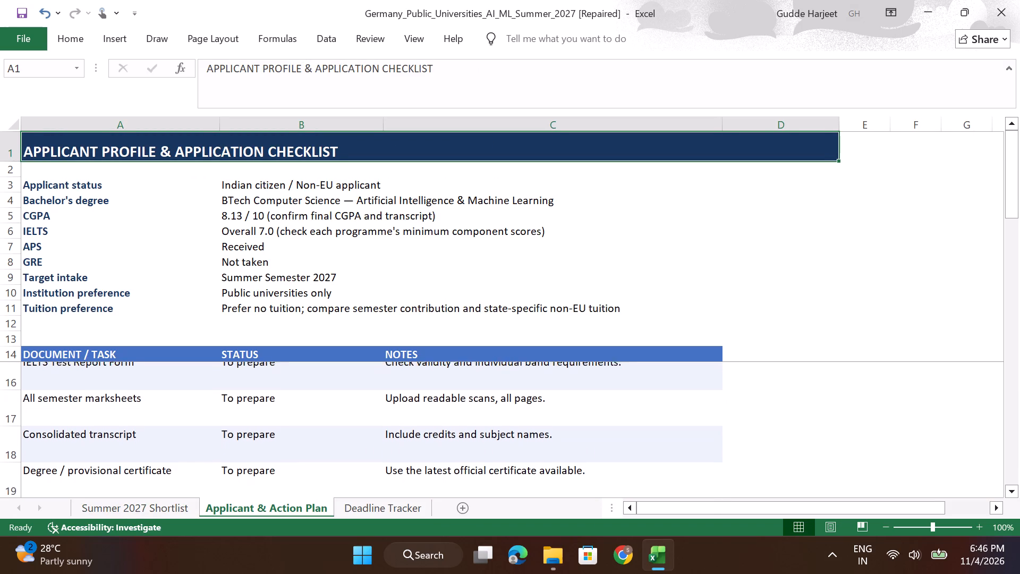
pyautogui.scroll(-4, 529, 405)
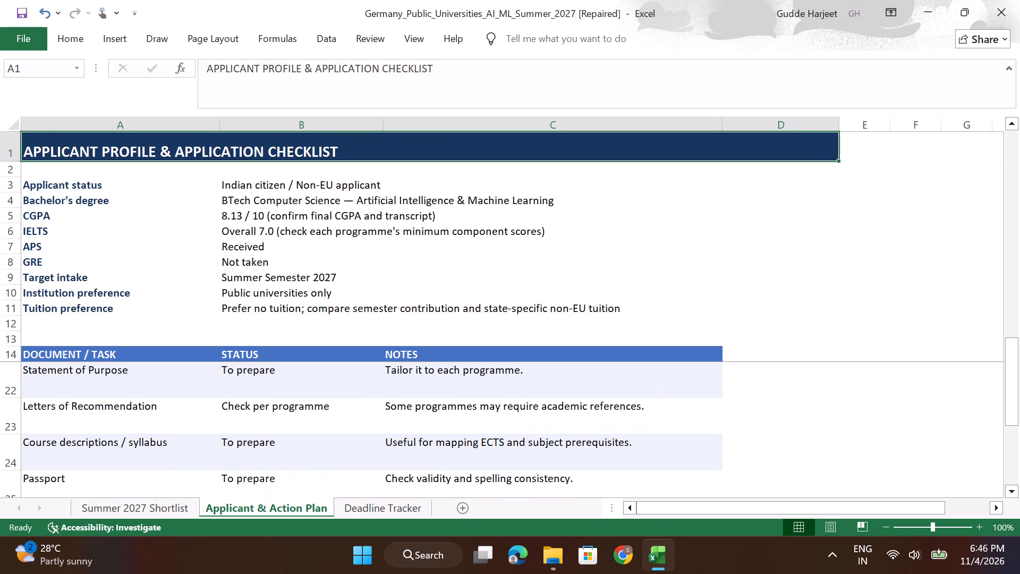
pyautogui.click(406, 507)
pyautogui.hscroll(-2, 509, 336)
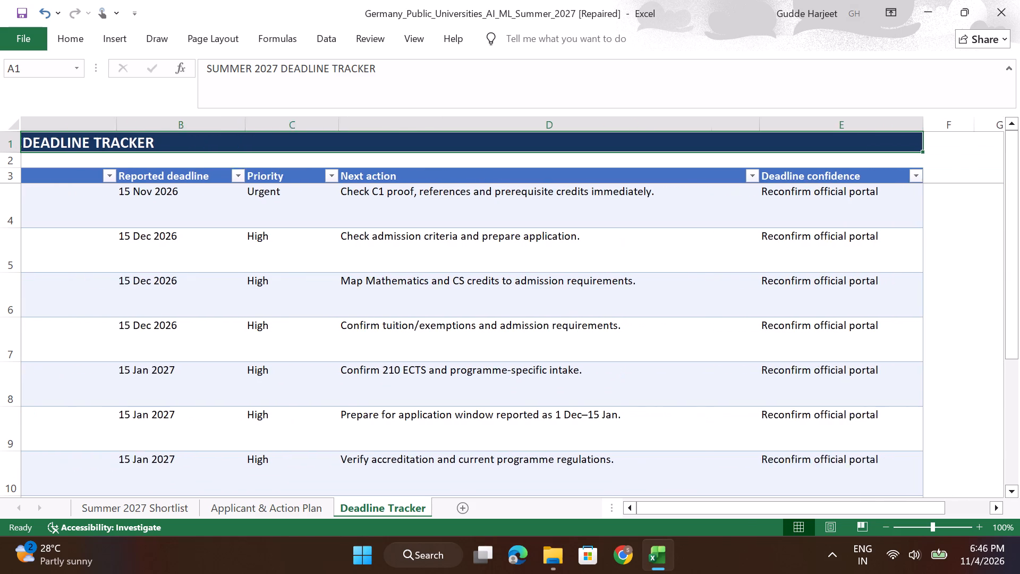
pyautogui.hscroll(-2, 509, 336)
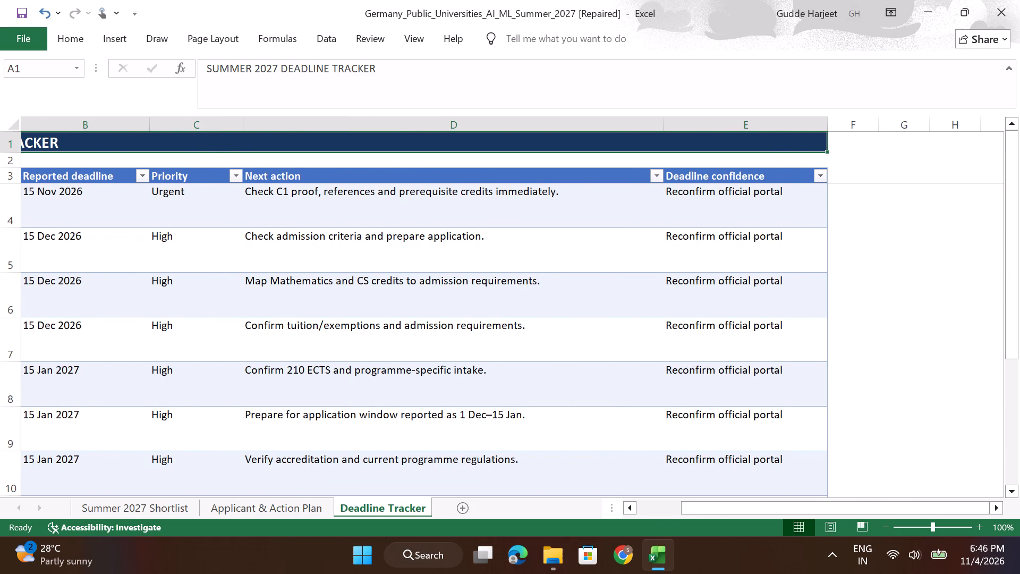
pyautogui.hscroll(6, 473, 235)
pyautogui.scroll(-9, 473, 235)
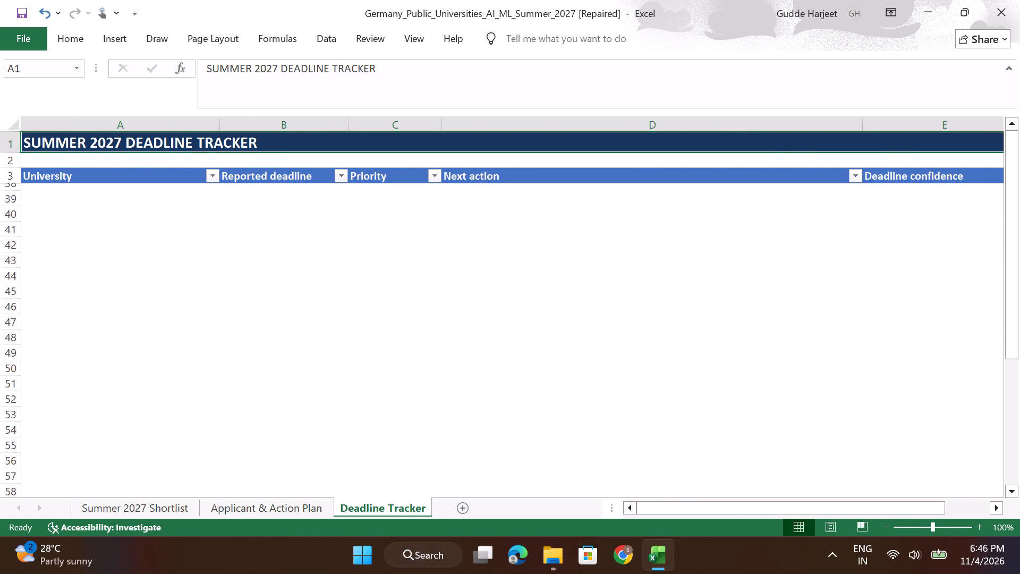
pyautogui.scroll(7, 473, 235)
# Examine the whole Summer 2027 Shortlist table across all its columns, from University to Source references from chat.
pyautogui.click(146, 511)
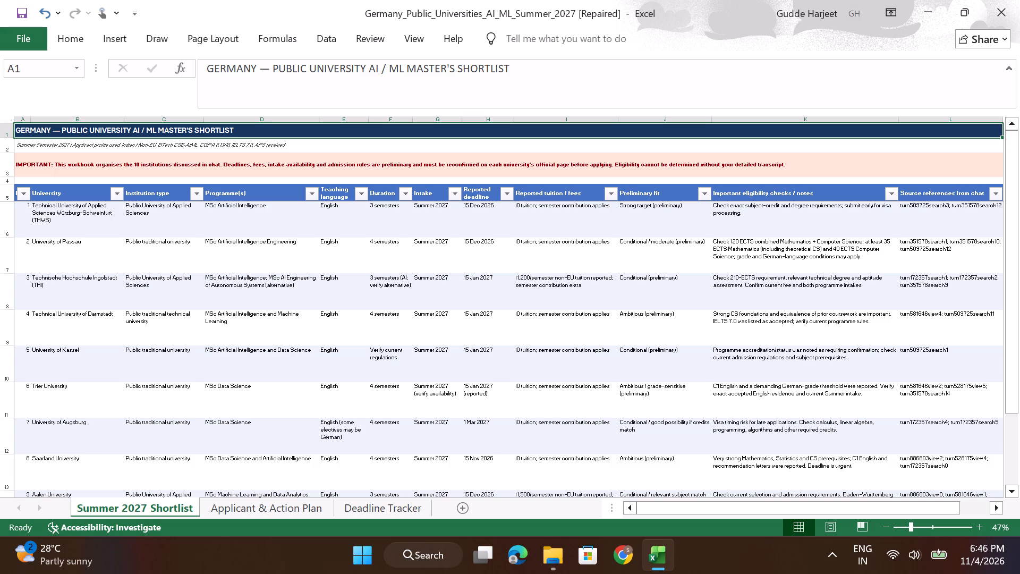
pyautogui.scroll(1, 541, 213)
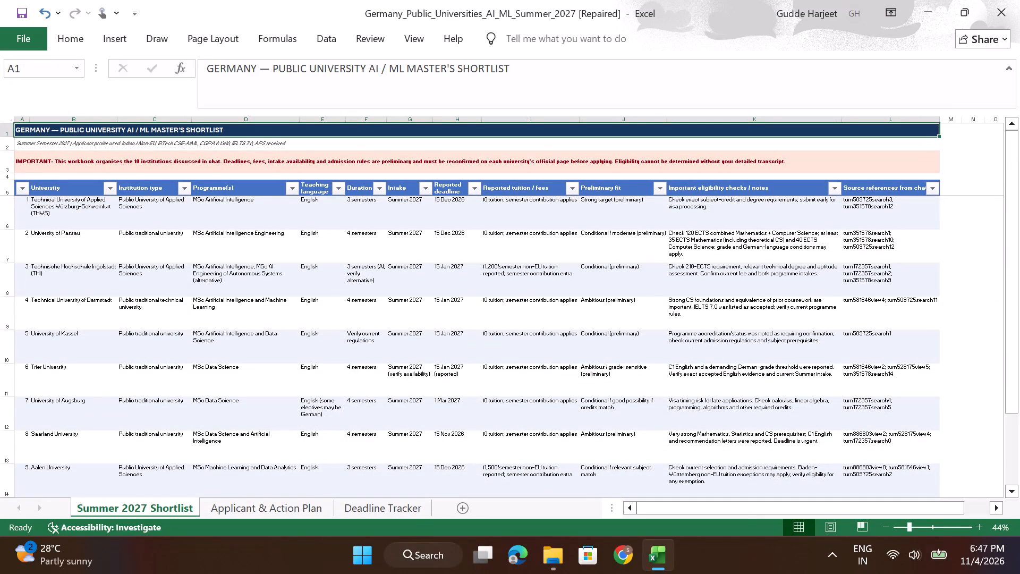
pyautogui.scroll(1, 603, 309)
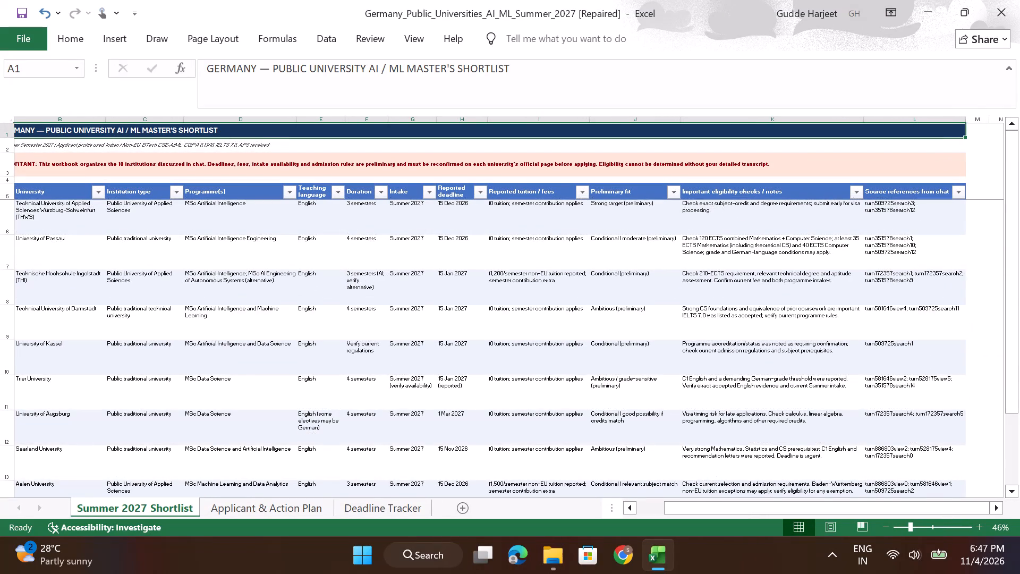
pyautogui.scroll(2, 603, 309)
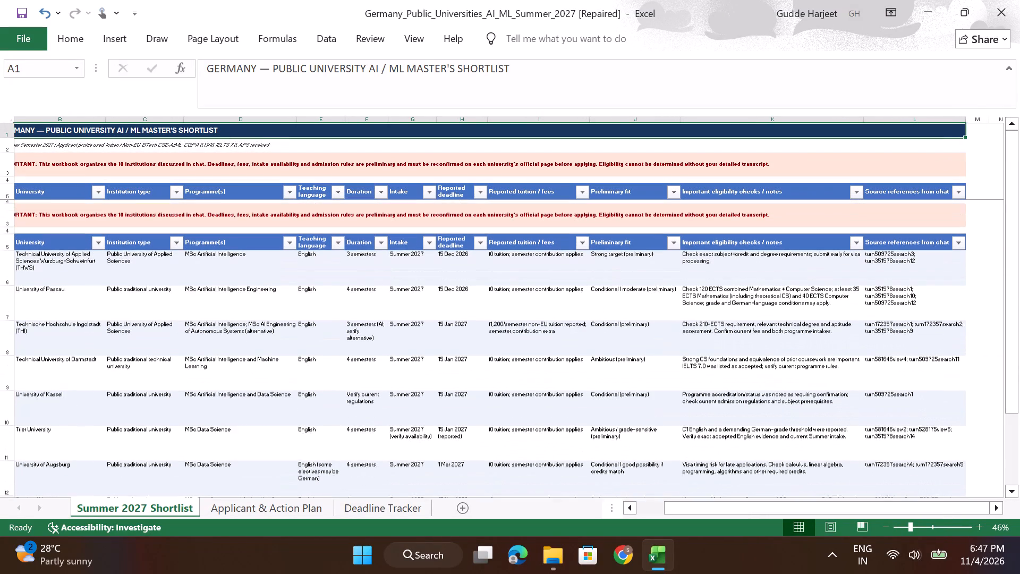
pyautogui.scroll(1, 603, 309)
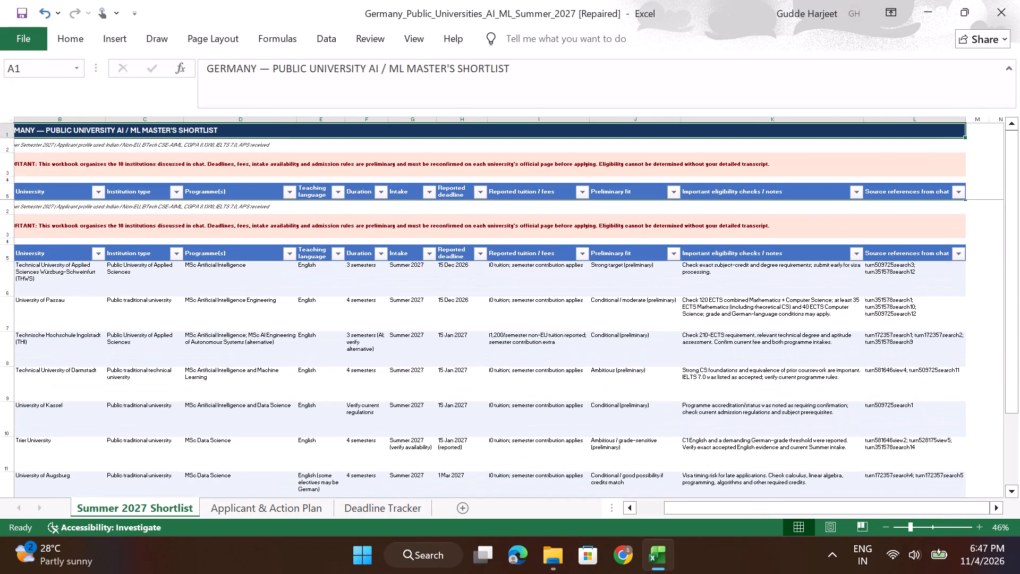
pyautogui.hscroll(3, 603, 309)
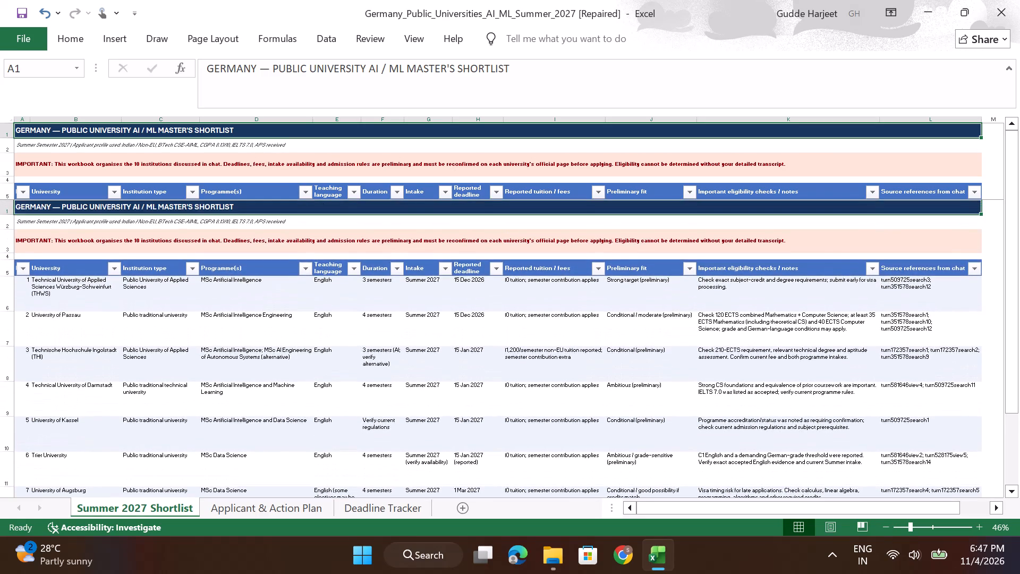
pyautogui.scroll(1, 184, 335)
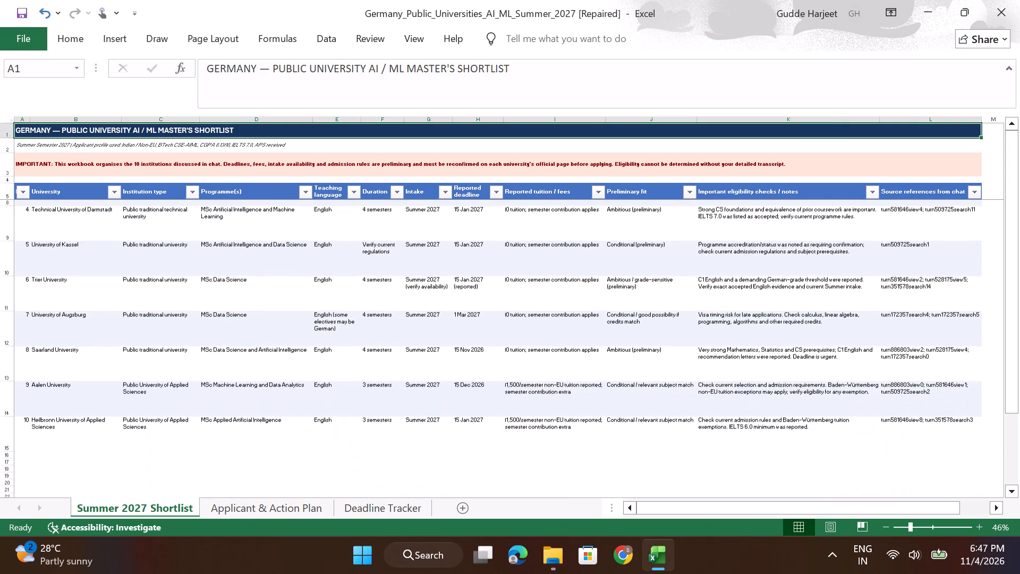
pyautogui.scroll(1, 184, 335)
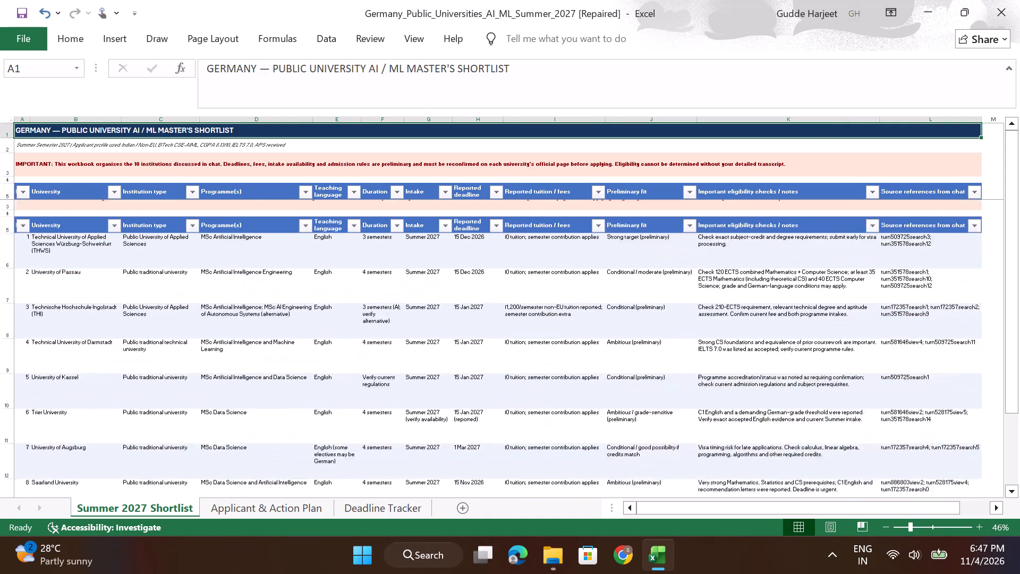
pyautogui.scroll(1, 184, 335)
# Create a new blank workbook.
pyautogui.hotkey('ctrl', 'n')
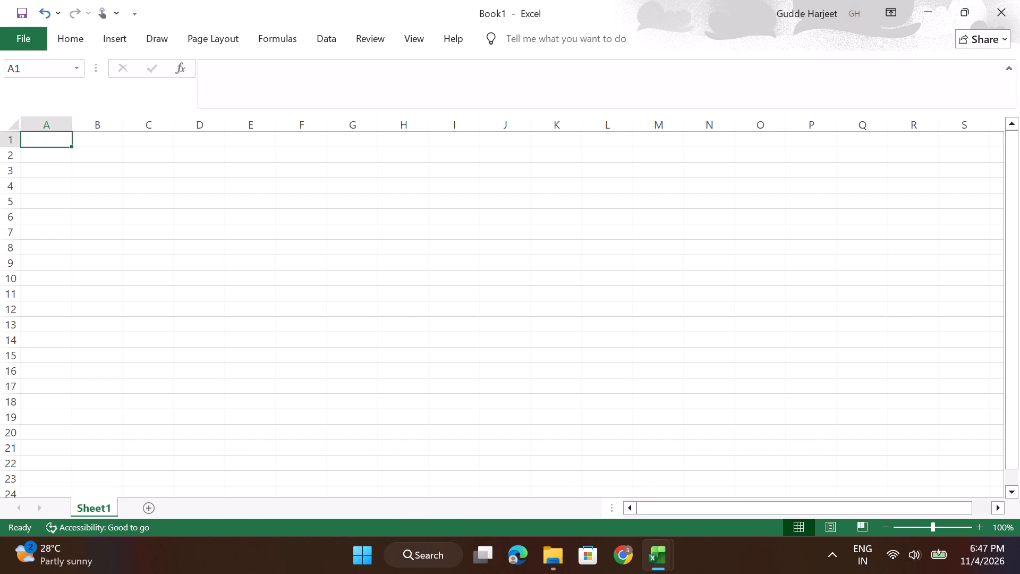
# Copy the shortlist's headings from University through Reported tuition / fees into the new workbook, starting at cell A1.
pyautogui.hotkey('alt', 'Tab')
pyautogui.moveTo(56, 189); pyautogui.dragTo(597, 191)
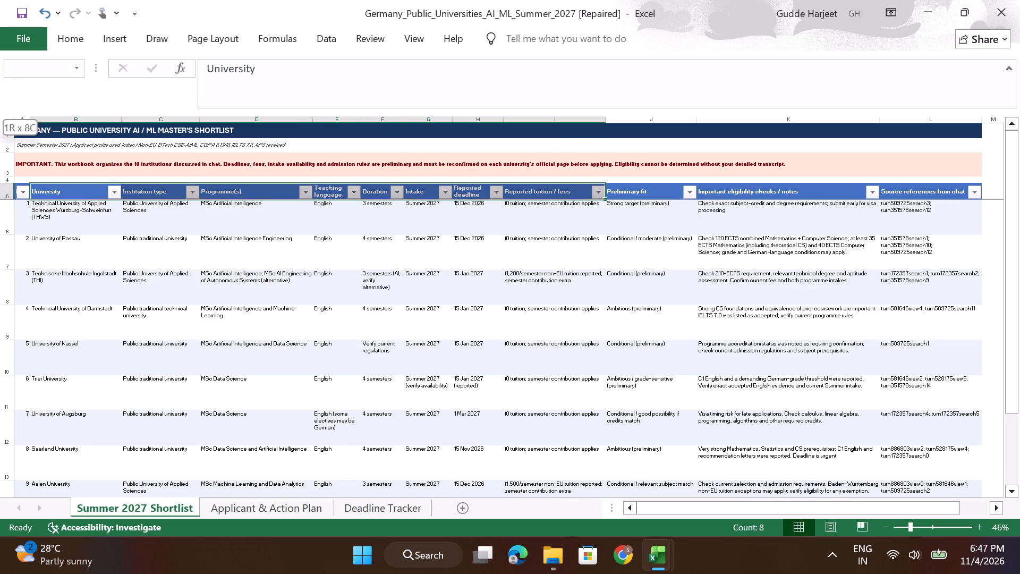
pyautogui.moveTo(597, 191); pyautogui.dragTo(507, 192)
pyautogui.moveTo(507, 192); pyautogui.dragTo(568, 185)
pyautogui.moveTo(568, 185); pyautogui.dragTo(568, 187)
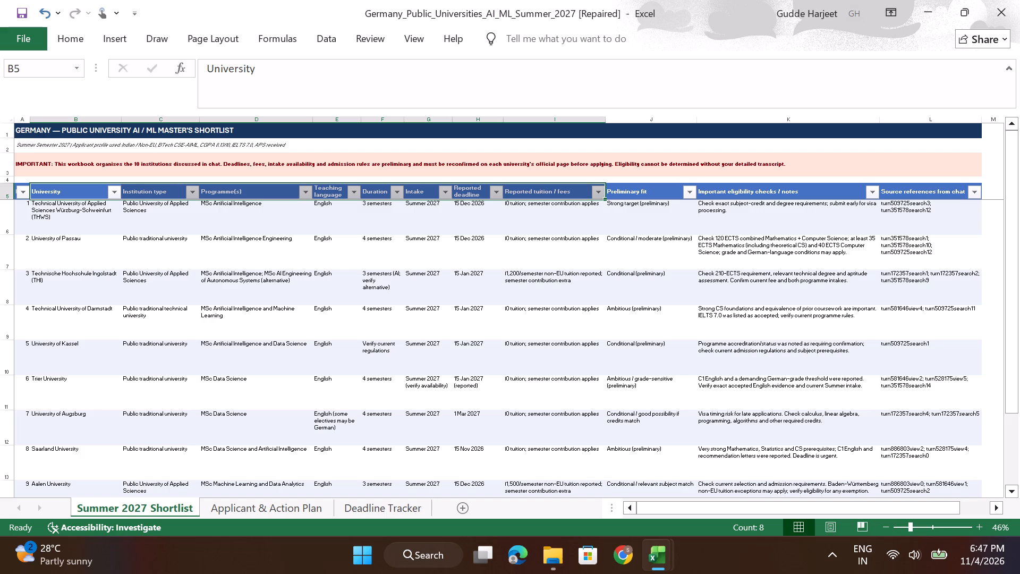
pyautogui.hotkey('ctrl', 'c')
pyautogui.hotkey('alt', 'Tab')
pyautogui.hotkey('ctrl', 'v')
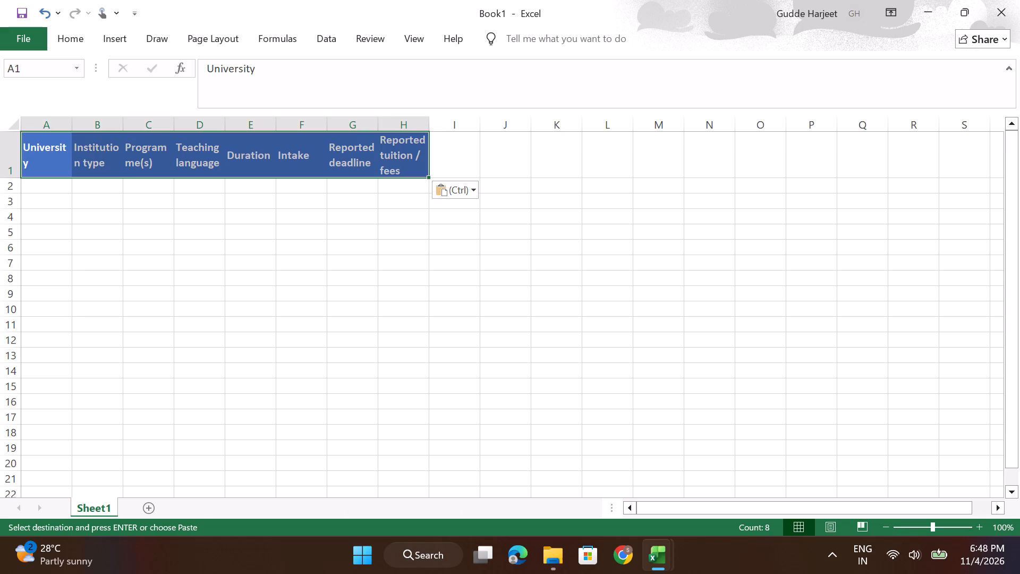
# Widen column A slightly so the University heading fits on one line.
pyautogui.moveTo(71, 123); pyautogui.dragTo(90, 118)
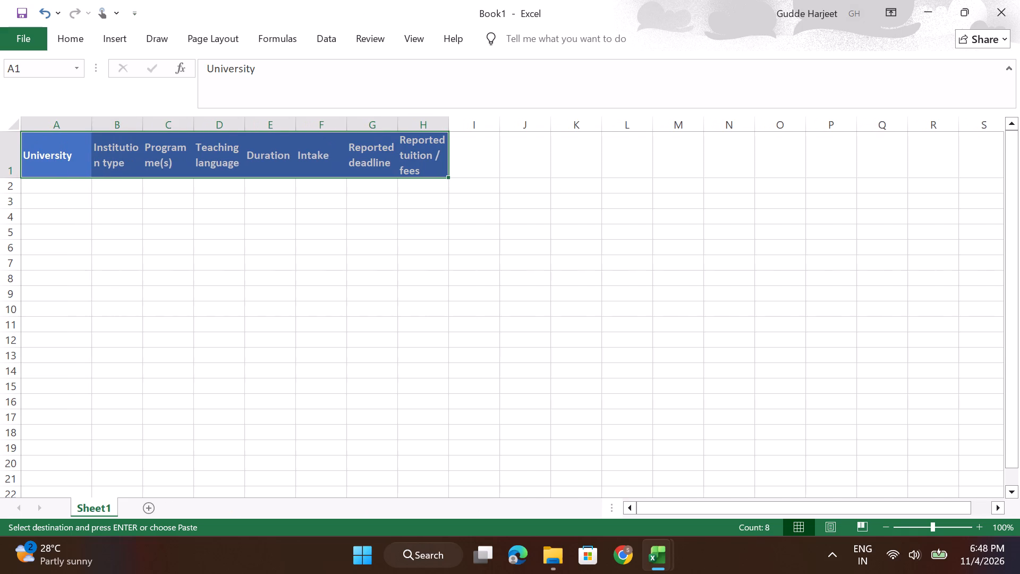
# Copy all ten university rows, from University through Reported tuition / fees, into the new workbook below the headings, starting at A2.
pyautogui.hotkey('alt', 'Tab')
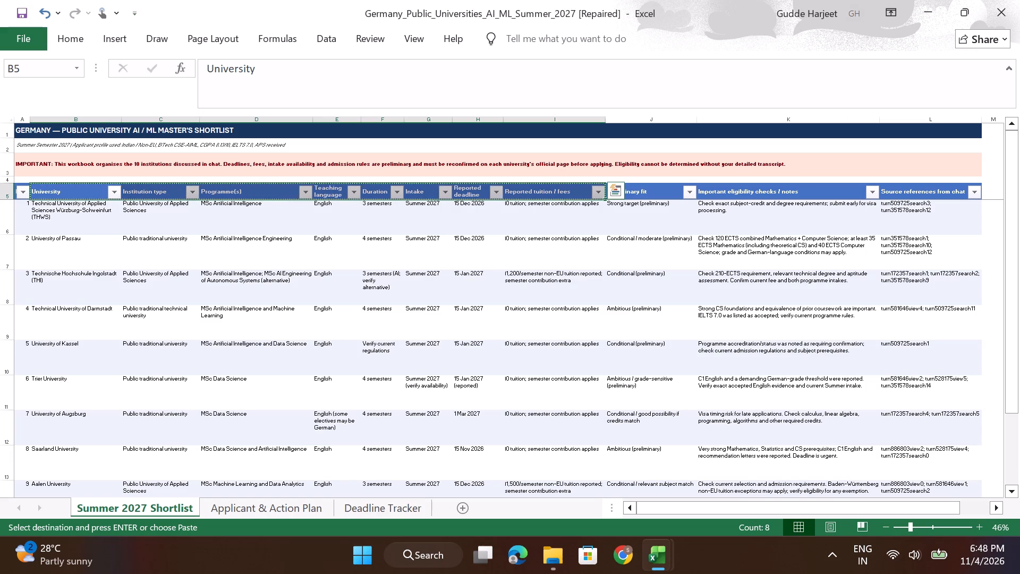
pyautogui.moveTo(36, 208); pyautogui.dragTo(397, 378)
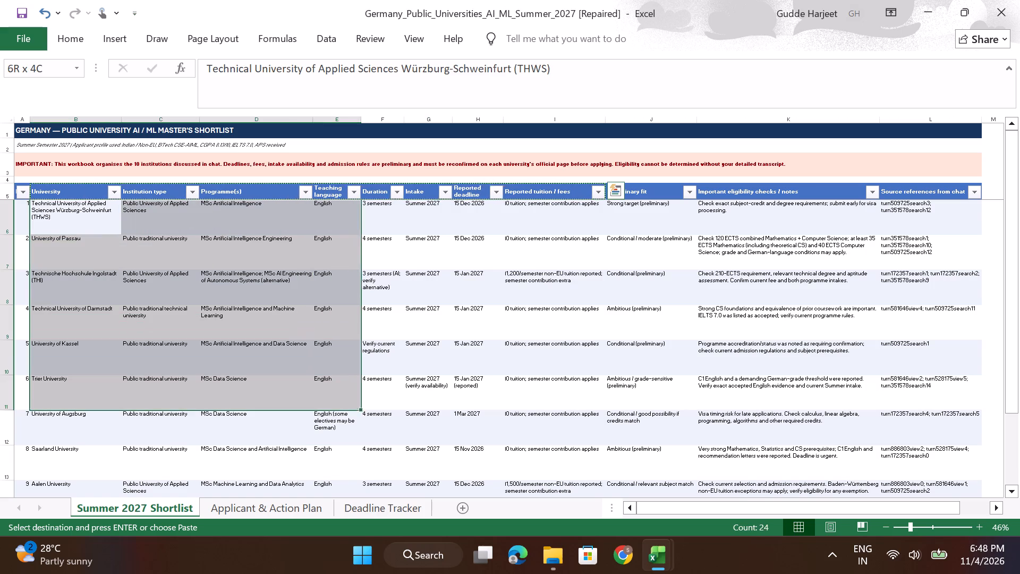
pyautogui.moveTo(397, 378); pyautogui.dragTo(548, 573)
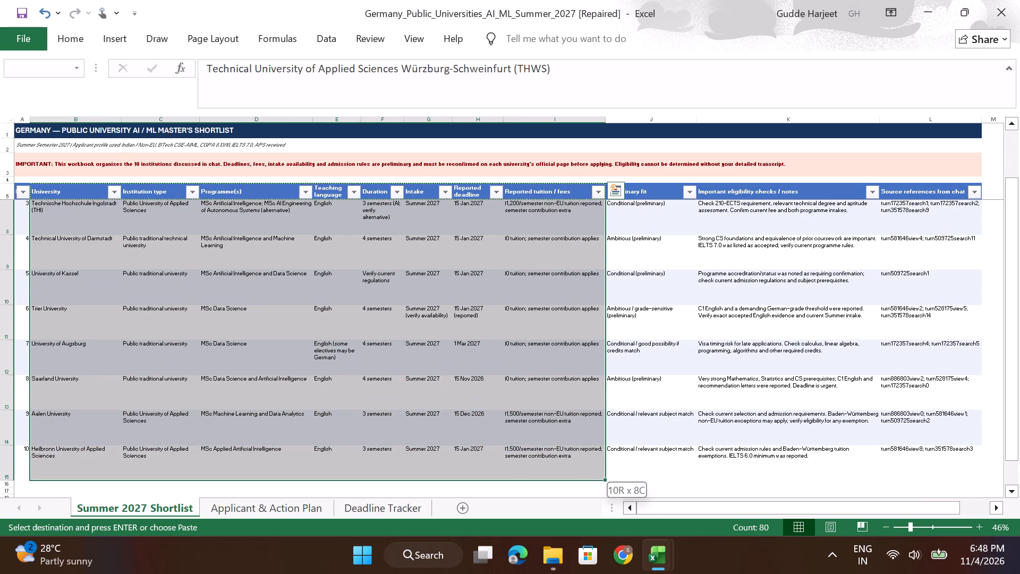
pyautogui.moveTo(548, 573); pyautogui.dragTo(532, 191)
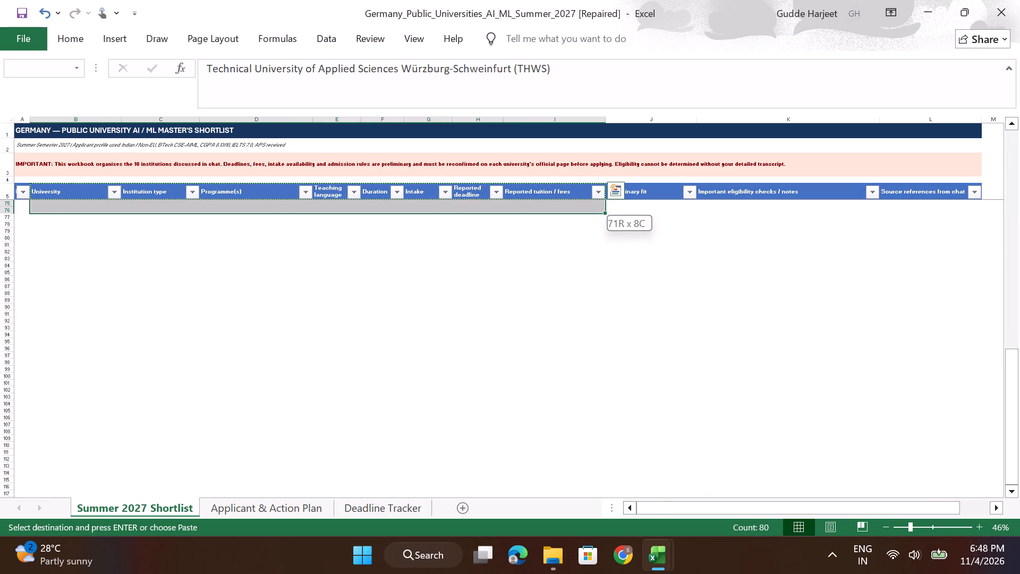
pyautogui.moveTo(532, 191); pyautogui.dragTo(532, 186)
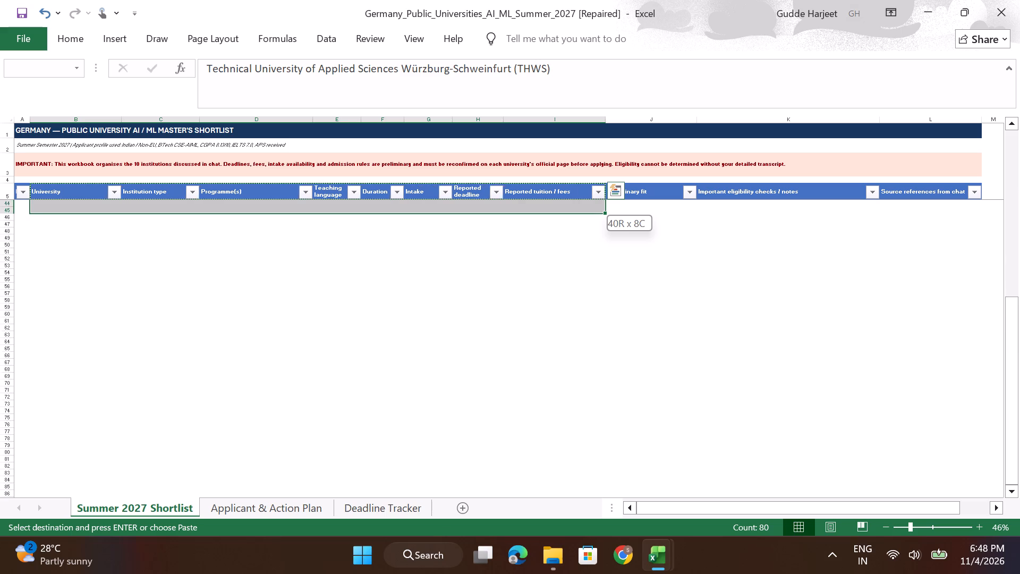
pyautogui.moveTo(532, 186); pyautogui.dragTo(532, 186)
pyautogui.scroll(3, 470, 410)
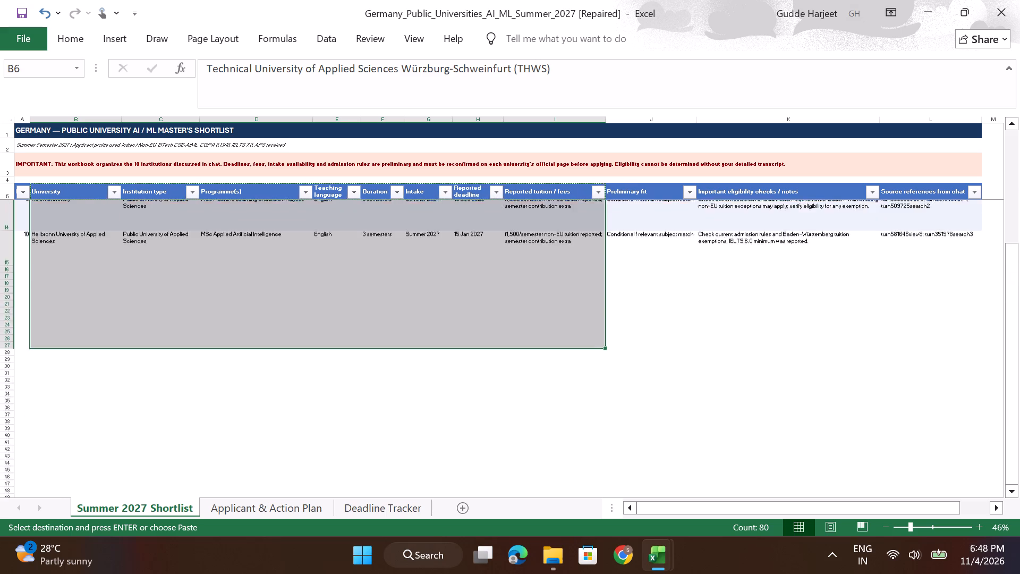
pyautogui.scroll(1, 470, 410)
pyautogui.hotkey('ctrl', 'c')
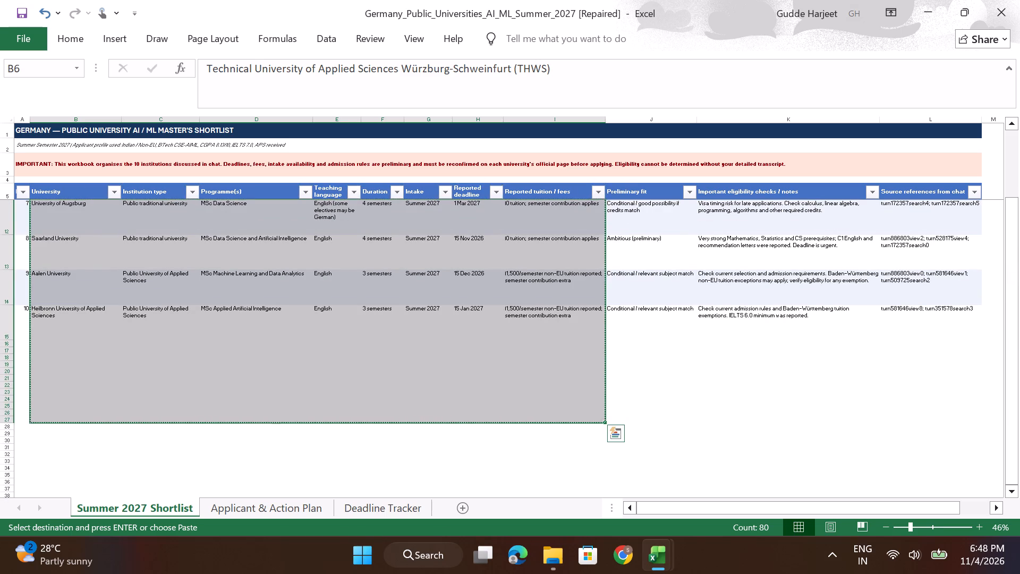
pyautogui.hotkey('alt', 'Tab')
pyautogui.click(57, 189)
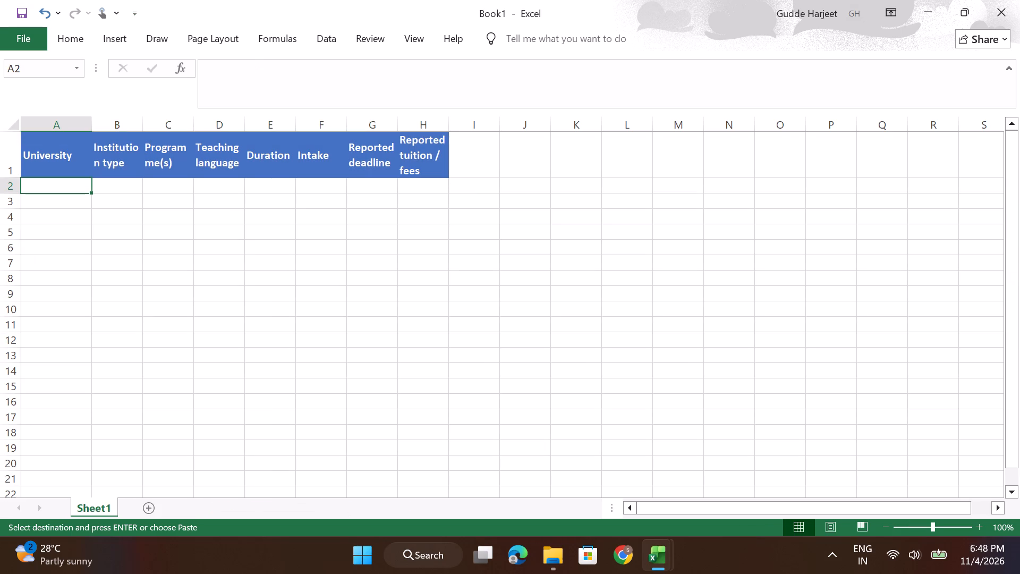
pyautogui.hotkey('ctrl', 'v')
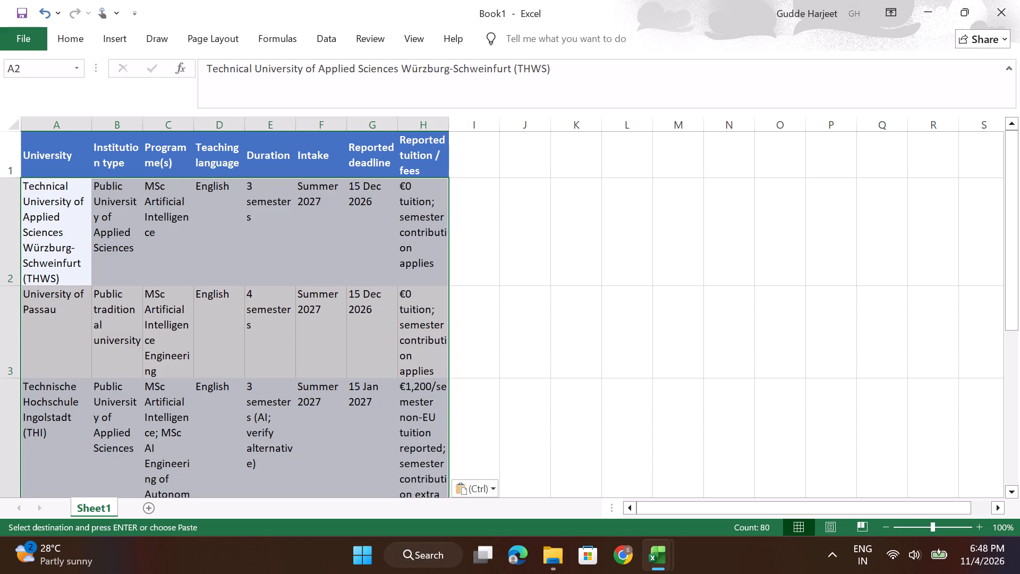
pyautogui.scroll(-9, 352, 377)
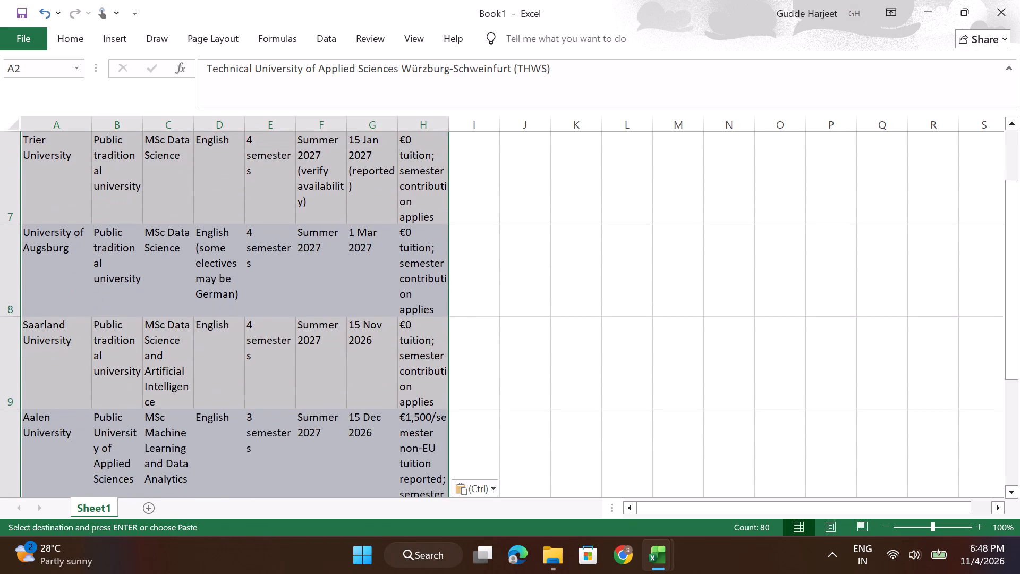
pyautogui.scroll(-5, 352, 377)
pyautogui.click(393, 458)
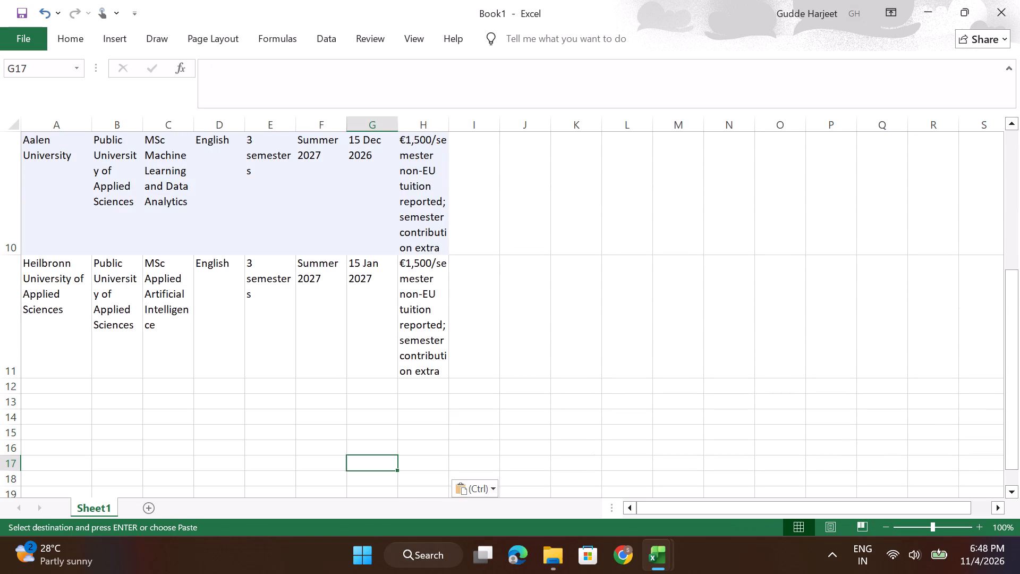
# Widen the University, Institution type, Programme(s), Teaching language and Duration columns so each heading fits on one line.
pyautogui.scroll(13, 339, 296)
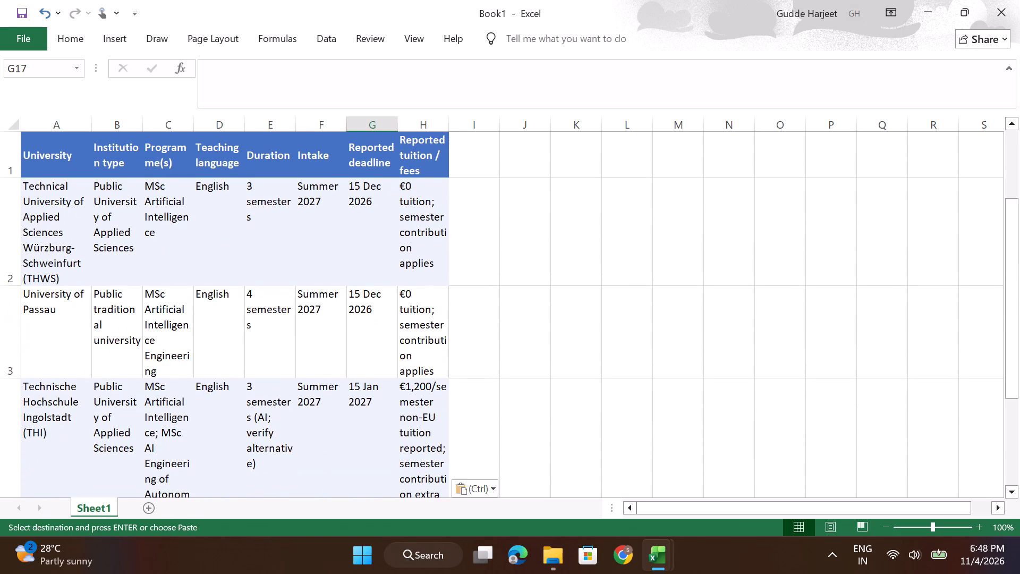
pyautogui.moveTo(90, 122); pyautogui.dragTo(267, 126)
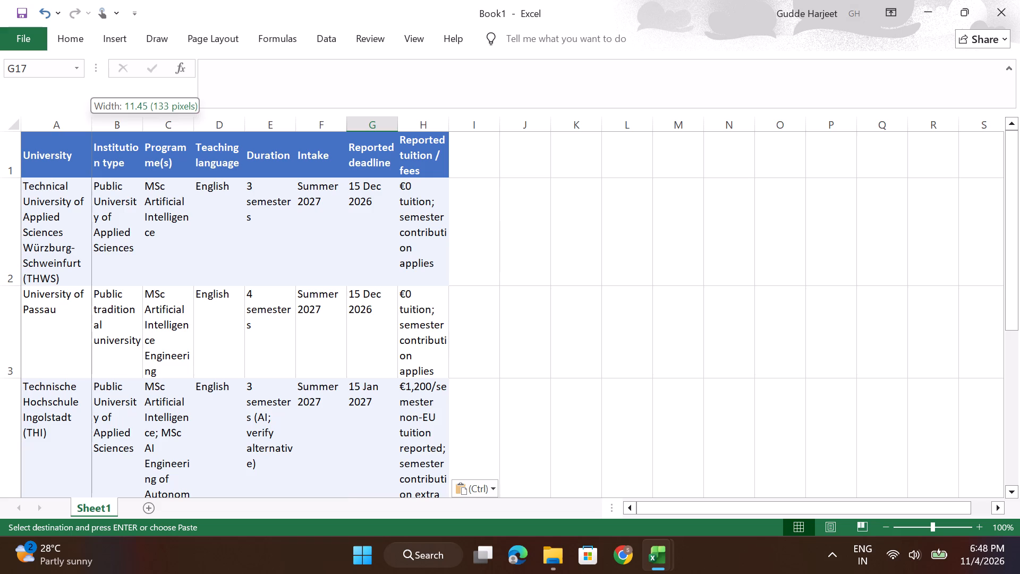
pyautogui.moveTo(267, 126); pyautogui.dragTo(271, 127)
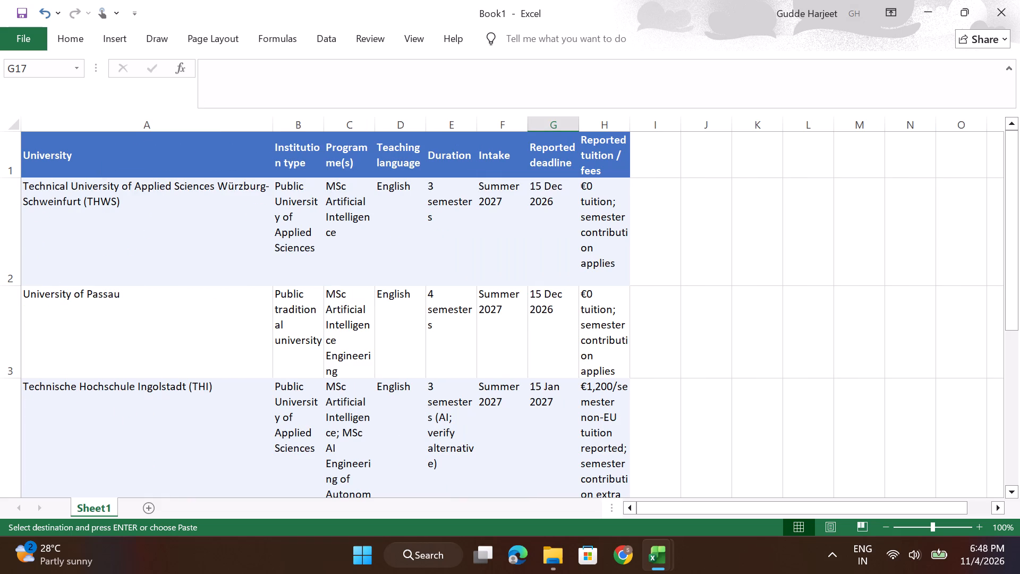
pyautogui.moveTo(323, 125); pyautogui.dragTo(452, 119)
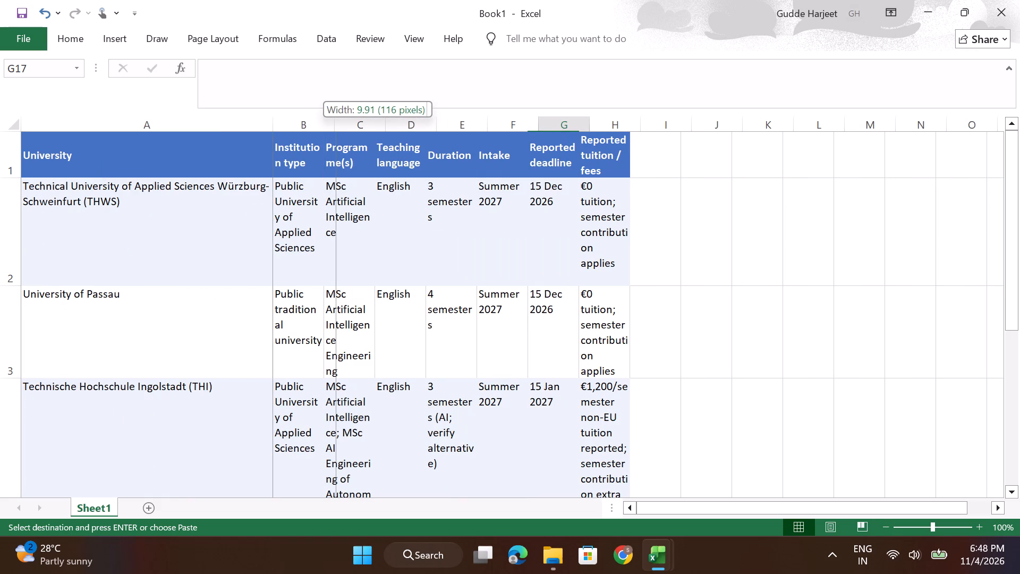
pyautogui.moveTo(452, 119); pyautogui.dragTo(463, 120)
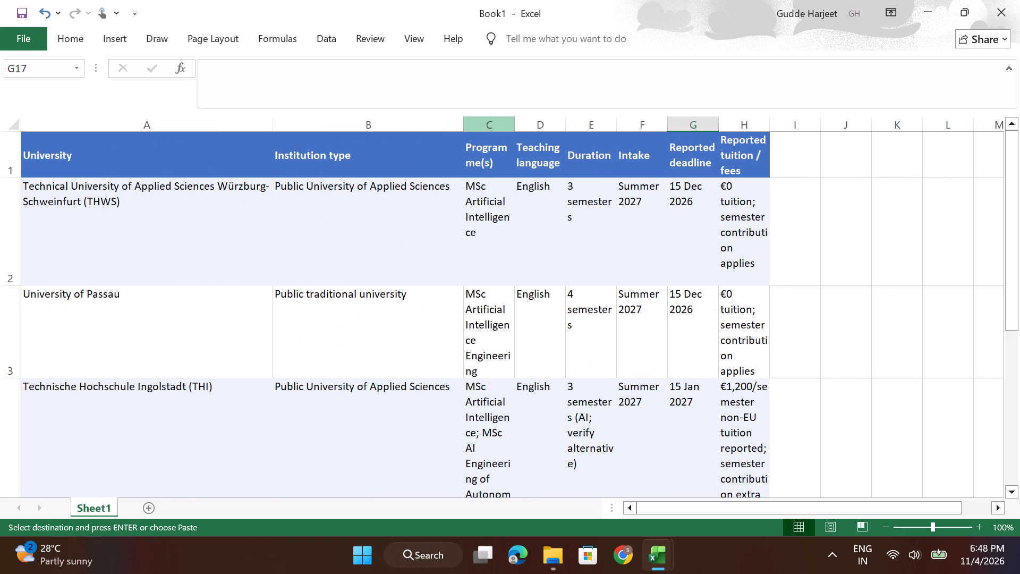
pyautogui.moveTo(513, 123); pyautogui.dragTo(628, 126)
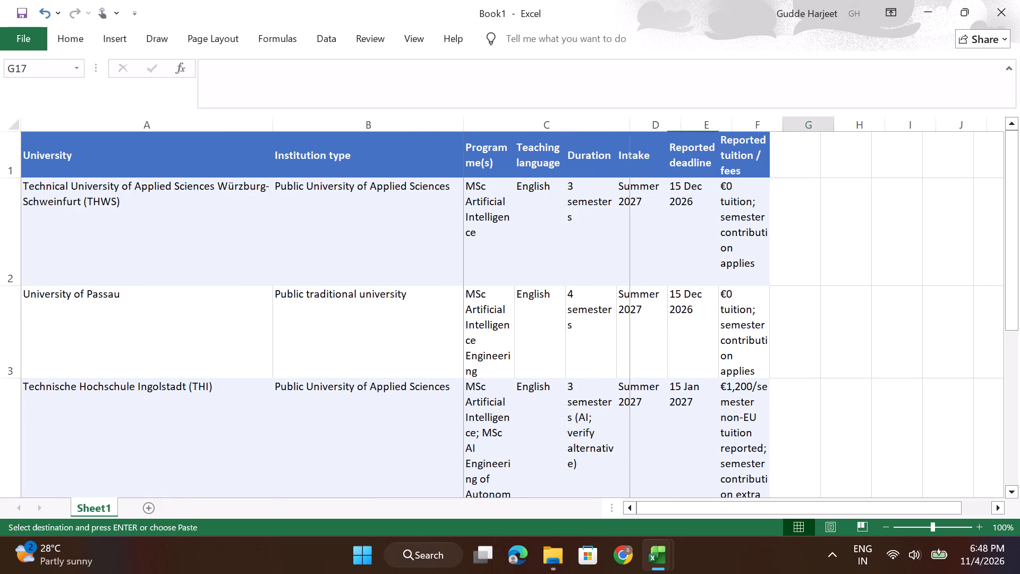
pyautogui.moveTo(681, 128); pyautogui.dragTo(709, 128)
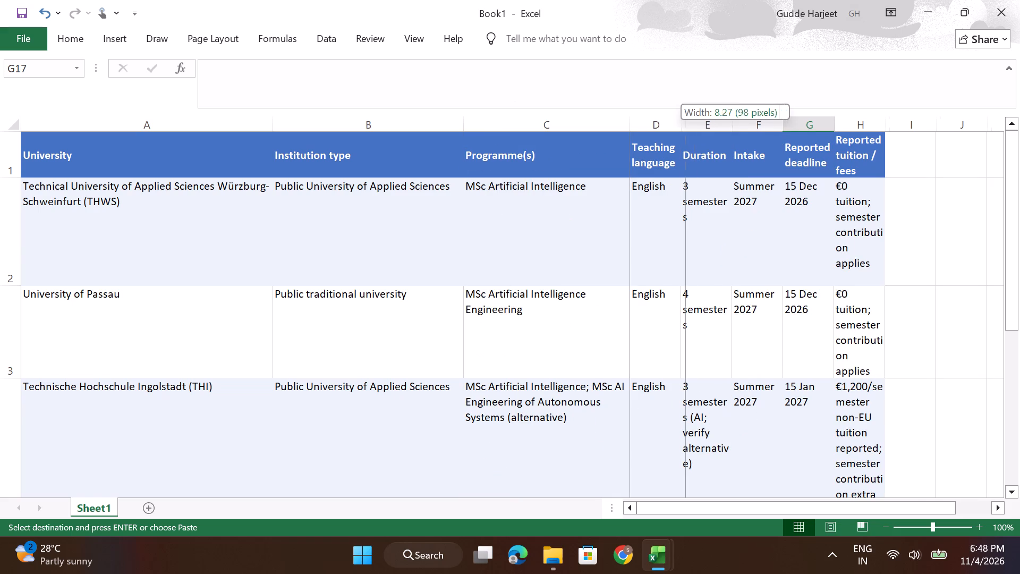
pyautogui.moveTo(709, 128); pyautogui.dragTo(723, 126)
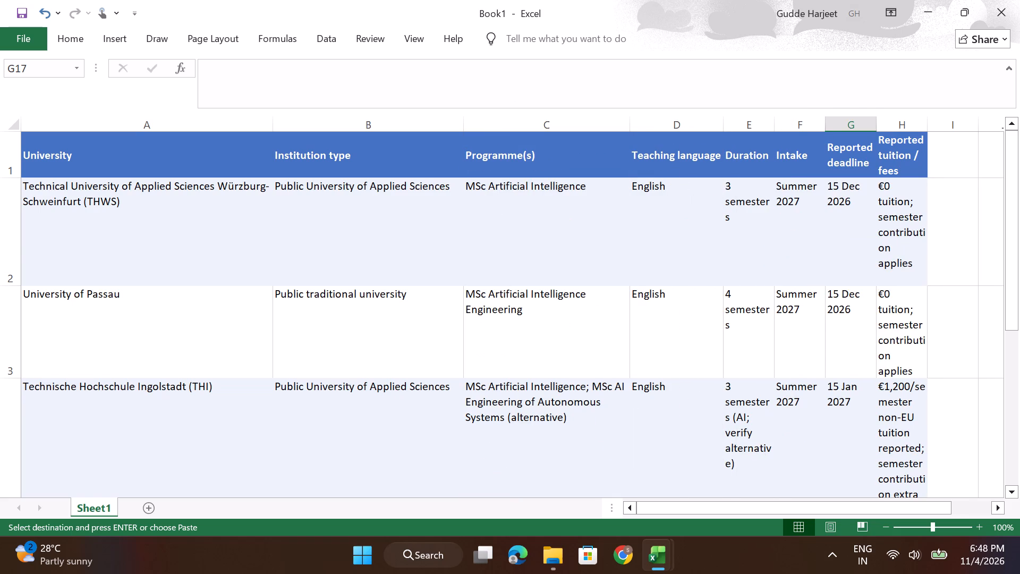
pyautogui.moveTo(777, 125); pyautogui.dragTo(827, 129)
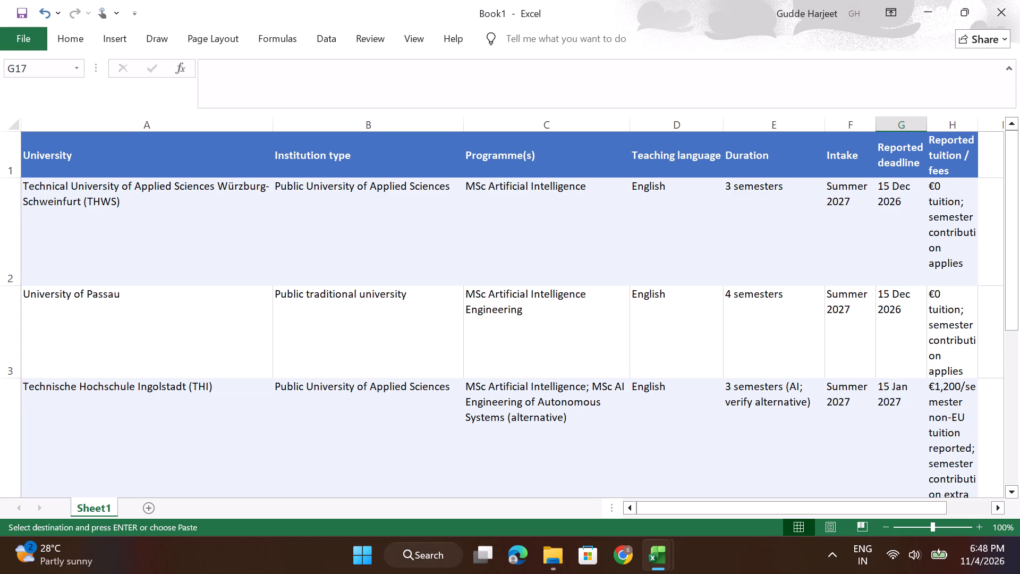
# Widen the Reported deadline column to fit each full date on one line, and the Reported tuition / fees column to fit its heading.
pyautogui.hscroll(-3, 737, 286)
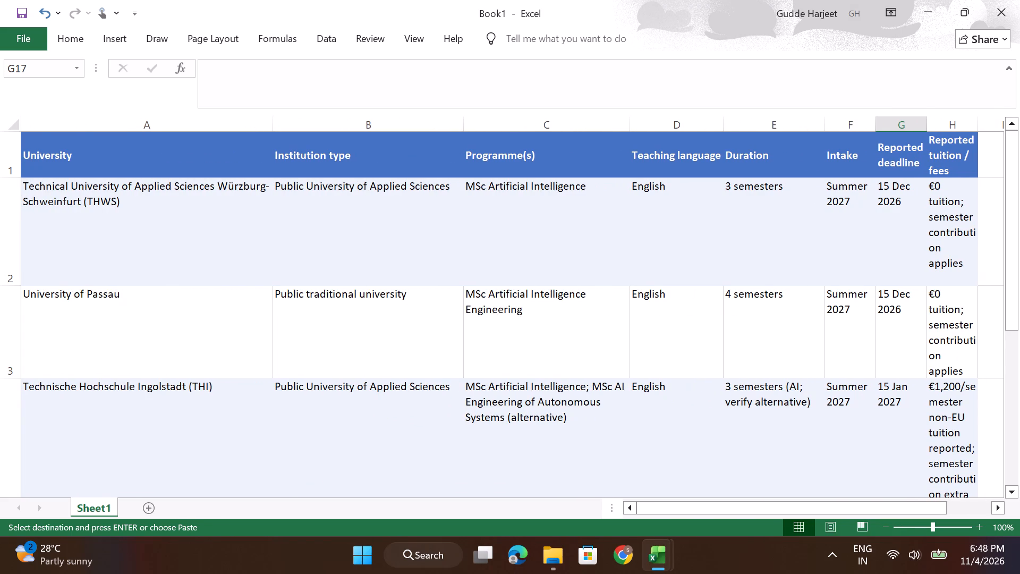
pyautogui.moveTo(927, 122); pyautogui.dragTo(1019, 117)
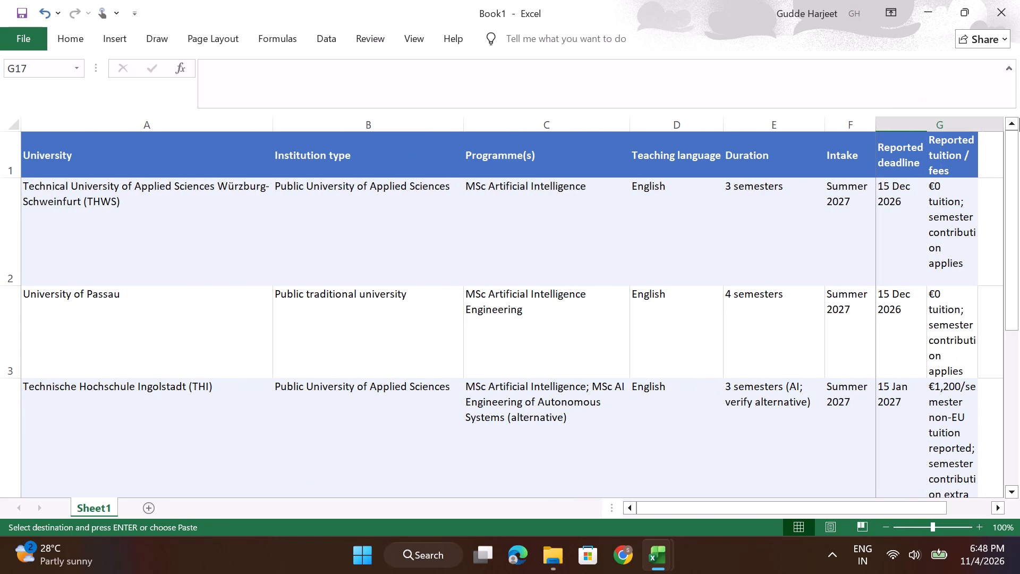
pyautogui.hscroll(-5, 698, 197)
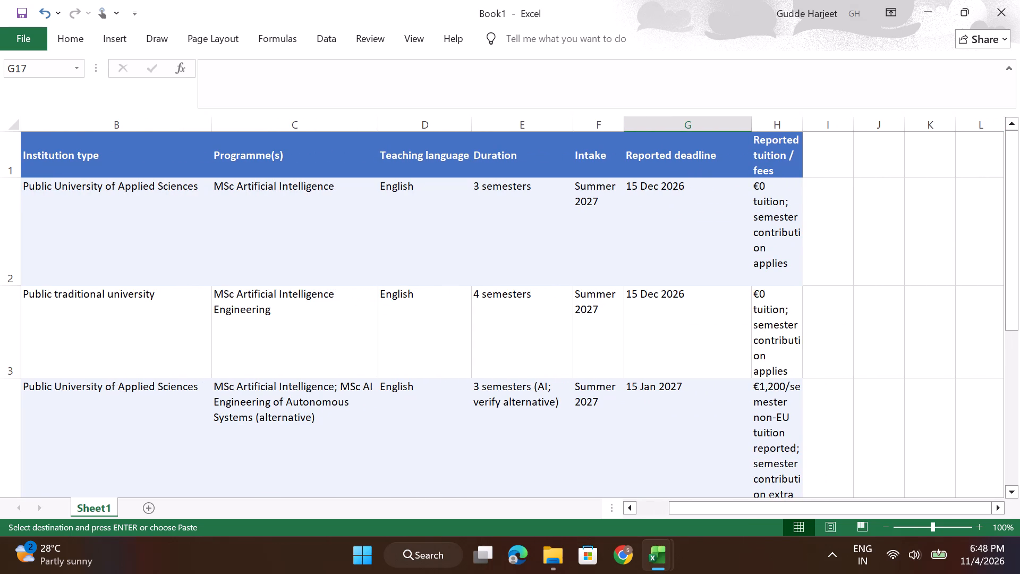
pyautogui.moveTo(752, 125); pyautogui.dragTo(727, 129)
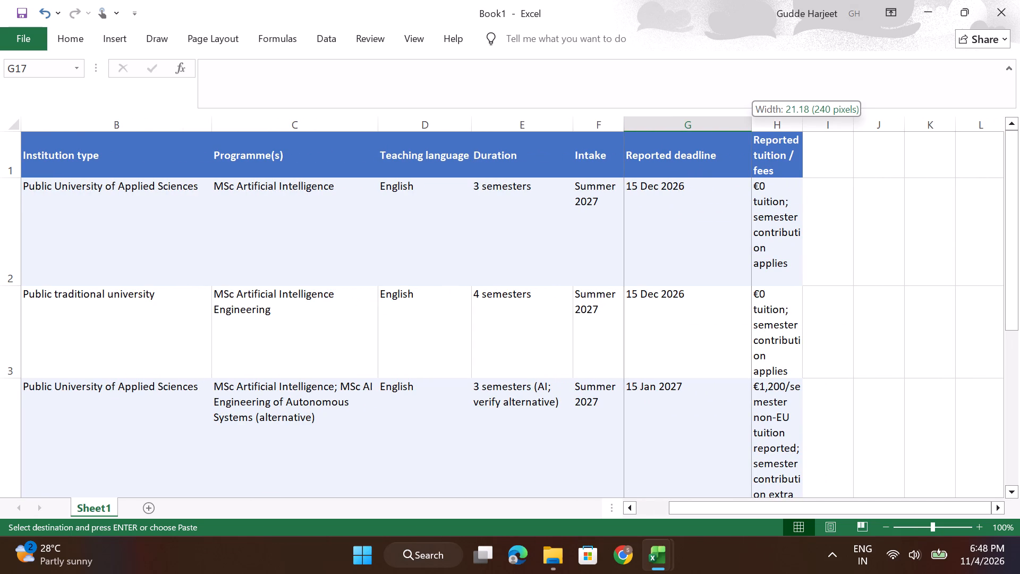
pyautogui.moveTo(727, 129); pyautogui.dragTo(709, 128)
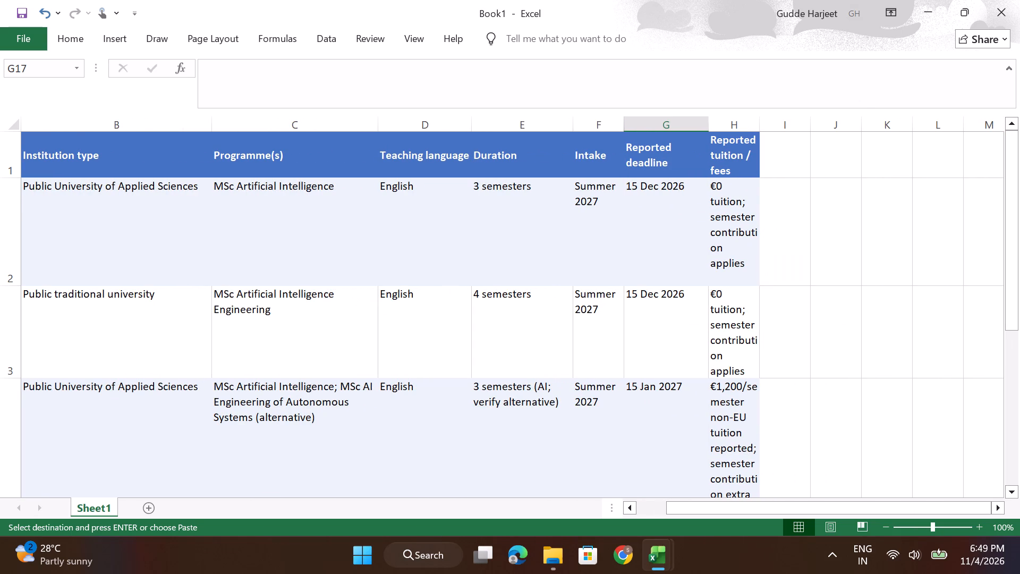
pyautogui.moveTo(760, 121); pyautogui.dragTo(903, 112)
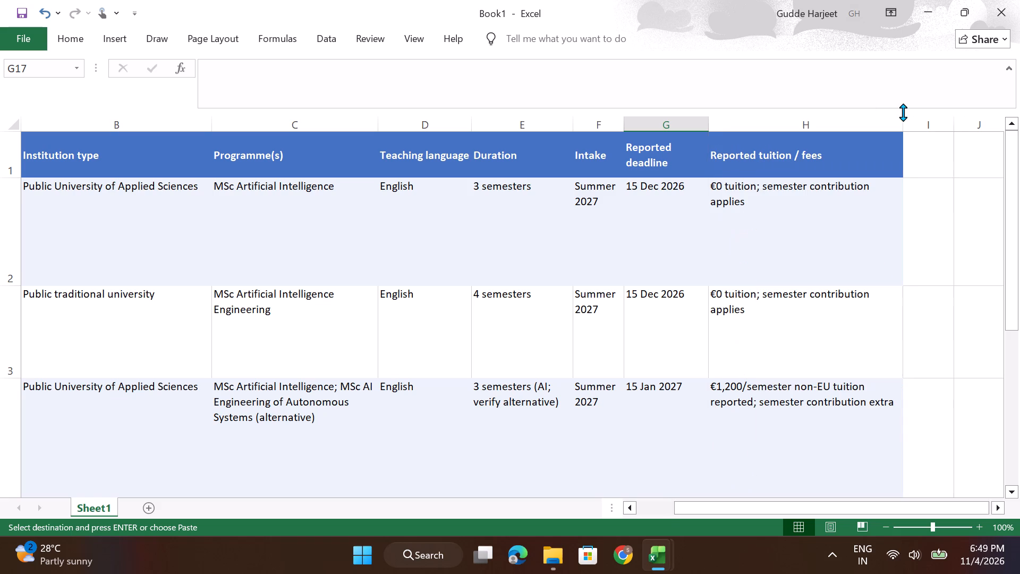
# Look over the pasted university rows across all columns, checking their entries, text wrapping and row heights.
pyautogui.scroll(-2, 610, 275)
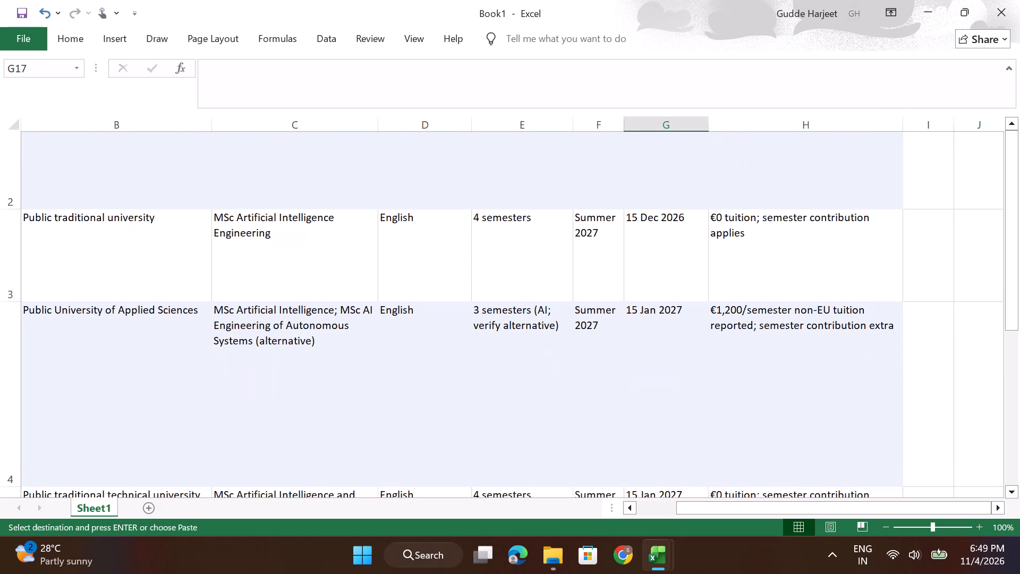
pyautogui.hscroll(7, 610, 275)
pyautogui.scroll(-1, 610, 275)
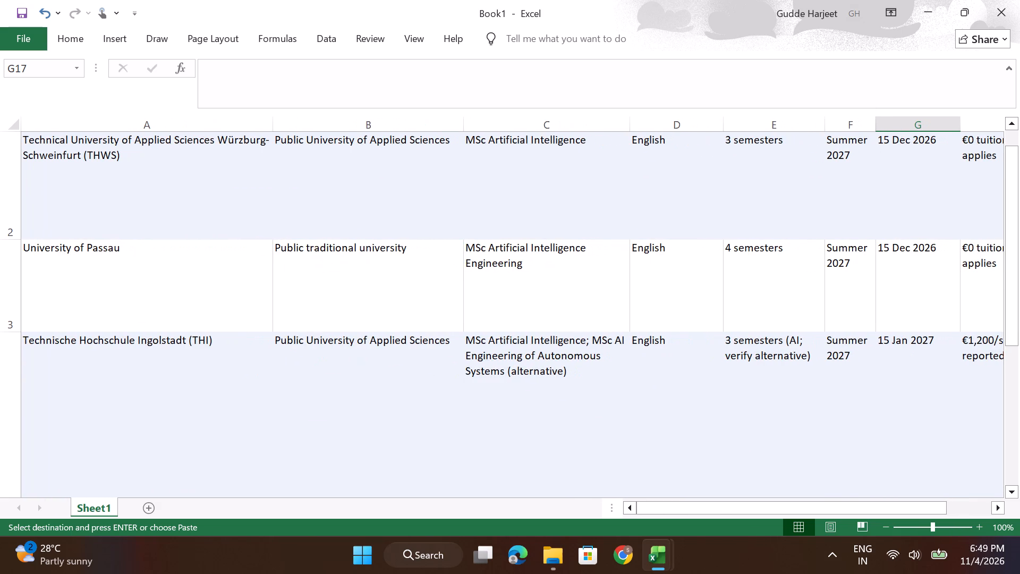
pyautogui.scroll(-1, 610, 275)
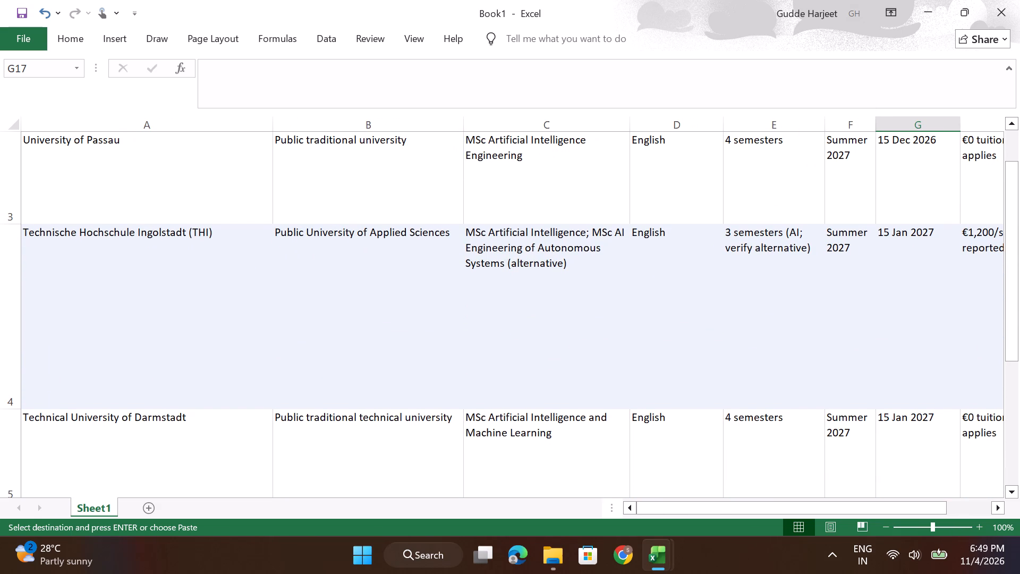
pyautogui.click(503, 408)
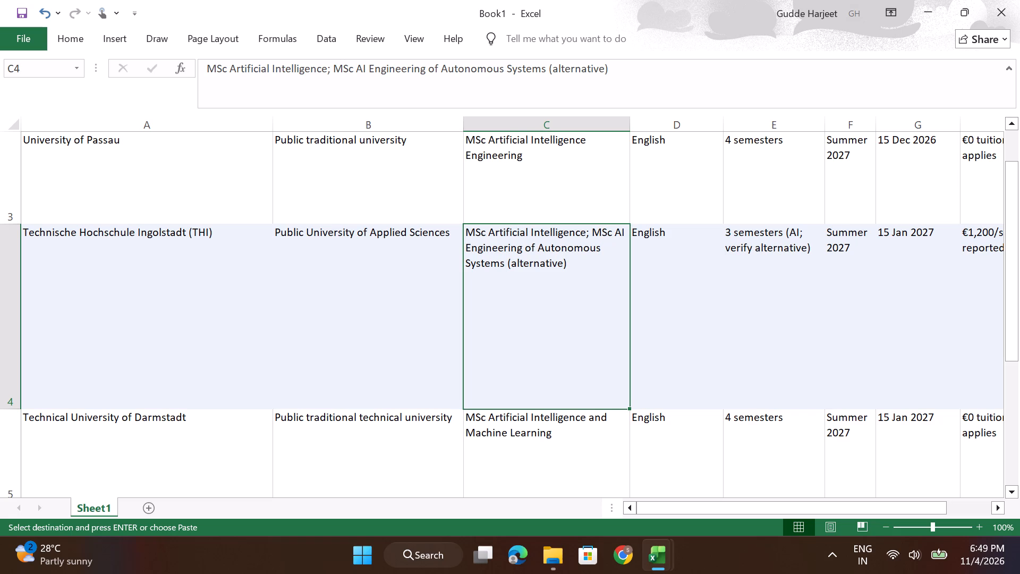
pyautogui.moveTo(475, 406); pyautogui.dragTo(495, 373)
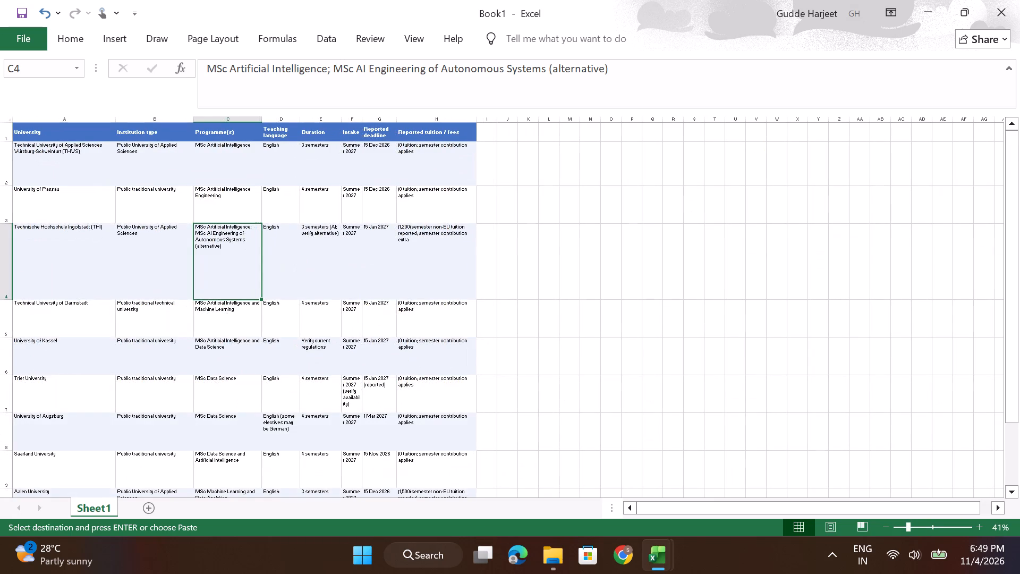
pyautogui.hscroll(2, 234, 389)
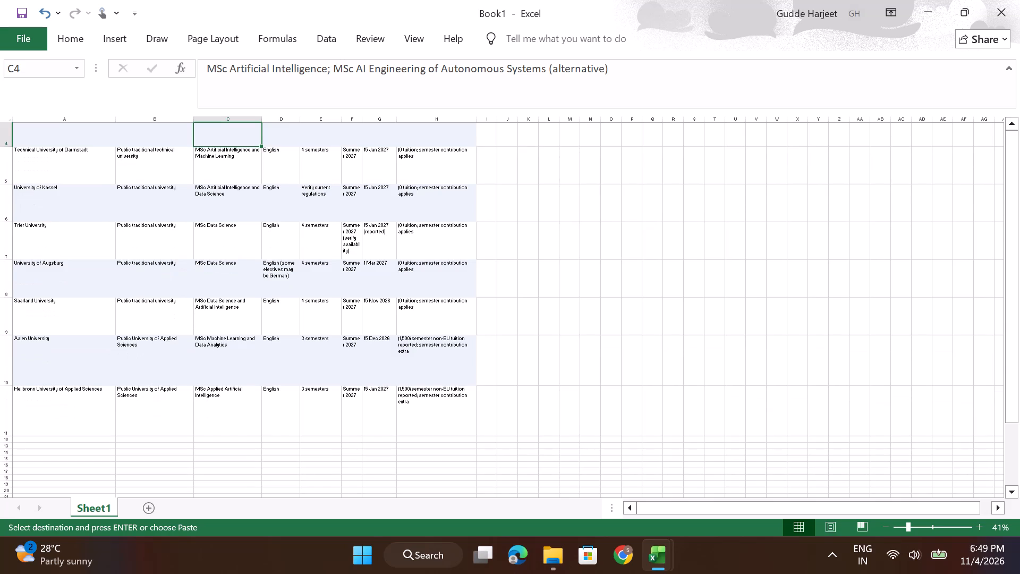
pyautogui.hscroll(1, 234, 389)
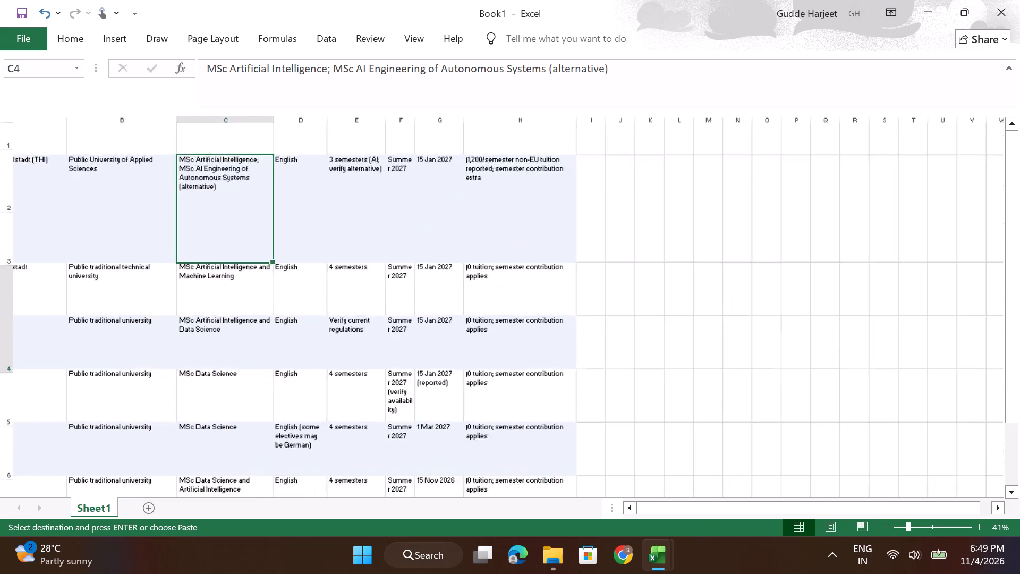
pyautogui.hscroll(8, 234, 389)
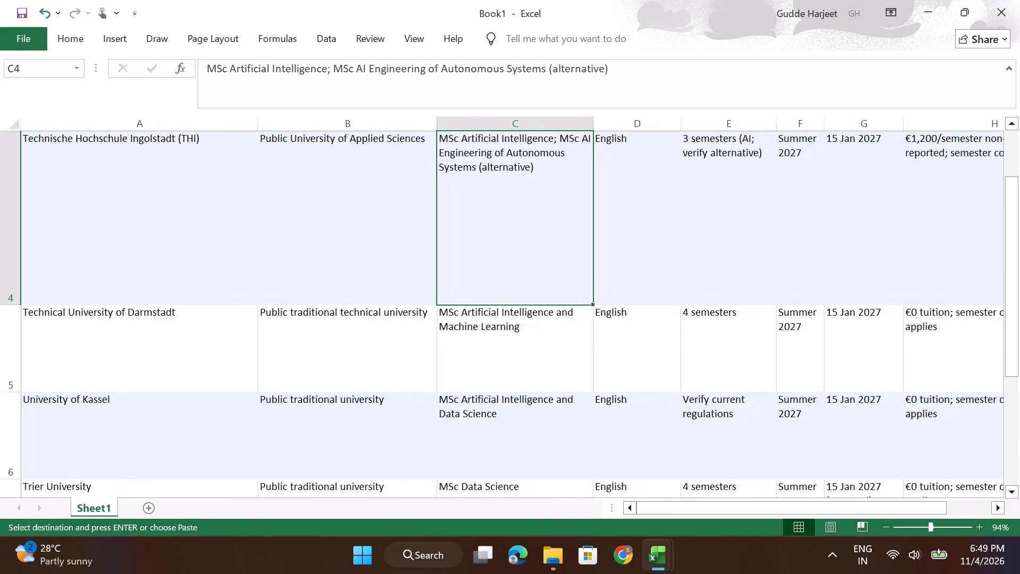
pyautogui.scroll(4, 329, 173)
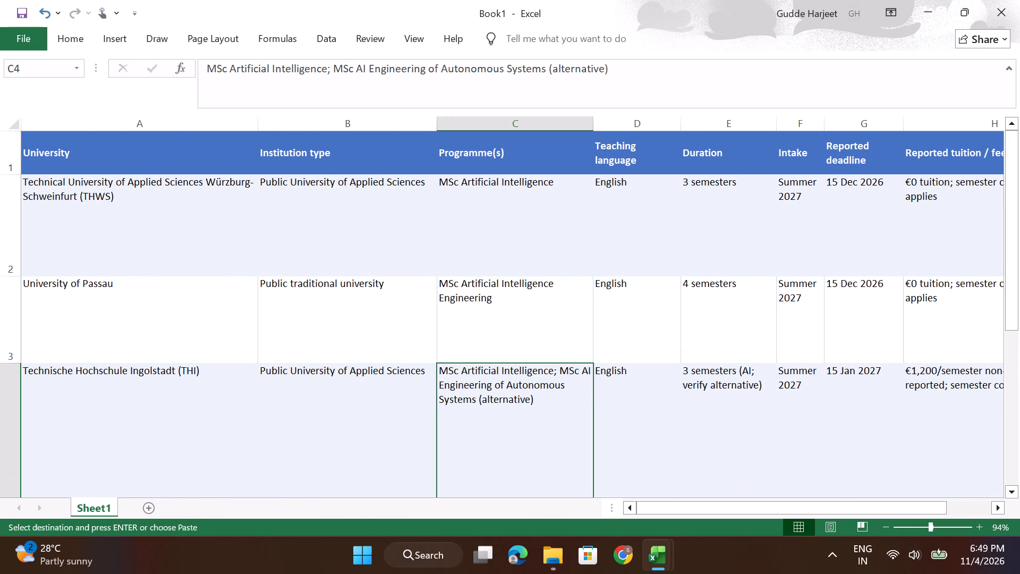
pyautogui.hscroll(-1, 560, 317)
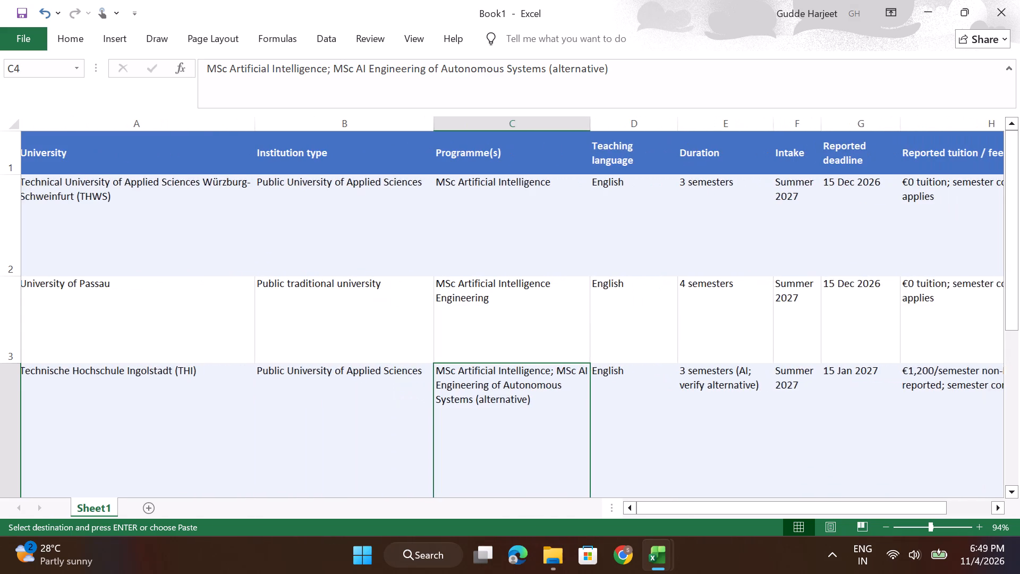
pyautogui.hscroll(-1, 560, 317)
pyautogui.scroll(-2, 560, 317)
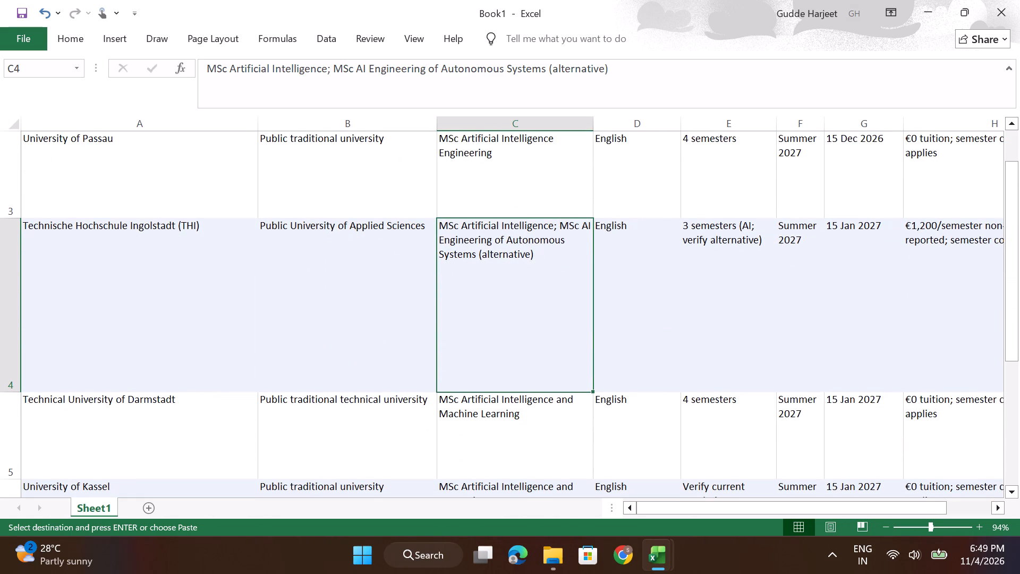
# Clear the Technische Hochschule Ingolstadt (THI) entry in row 4, from University through Reported tuition / fees.
pyautogui.moveTo(45, 236); pyautogui.dragTo(409, 291)
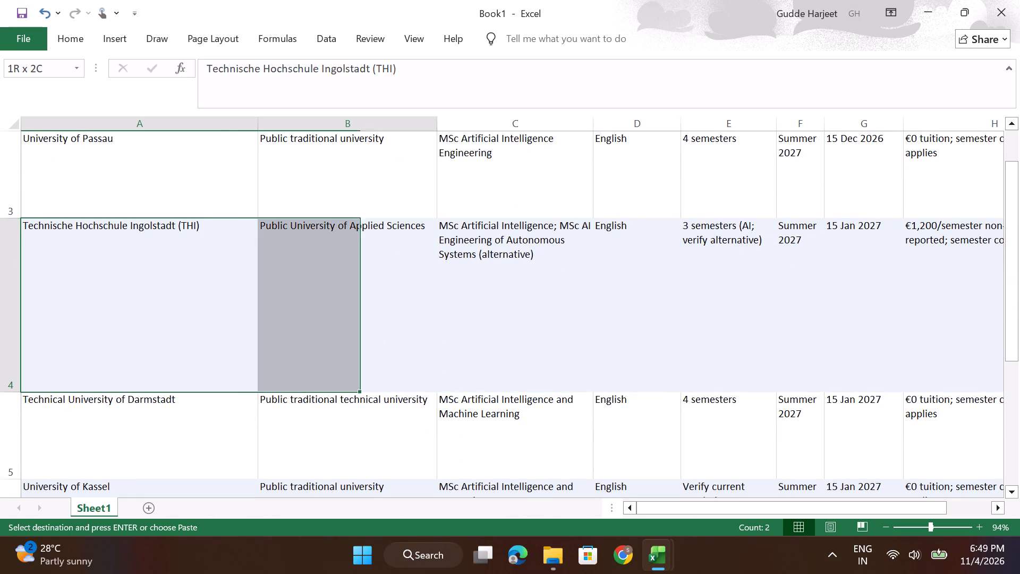
pyautogui.moveTo(409, 291); pyautogui.dragTo(841, 307)
pyautogui.click(98, 248)
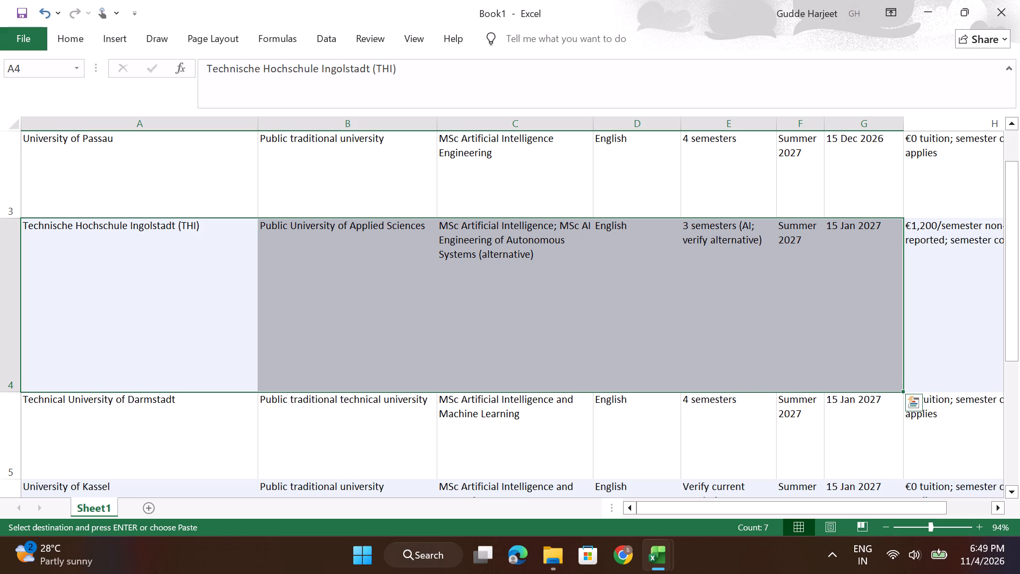
pyautogui.moveTo(47, 232); pyautogui.dragTo(866, 259)
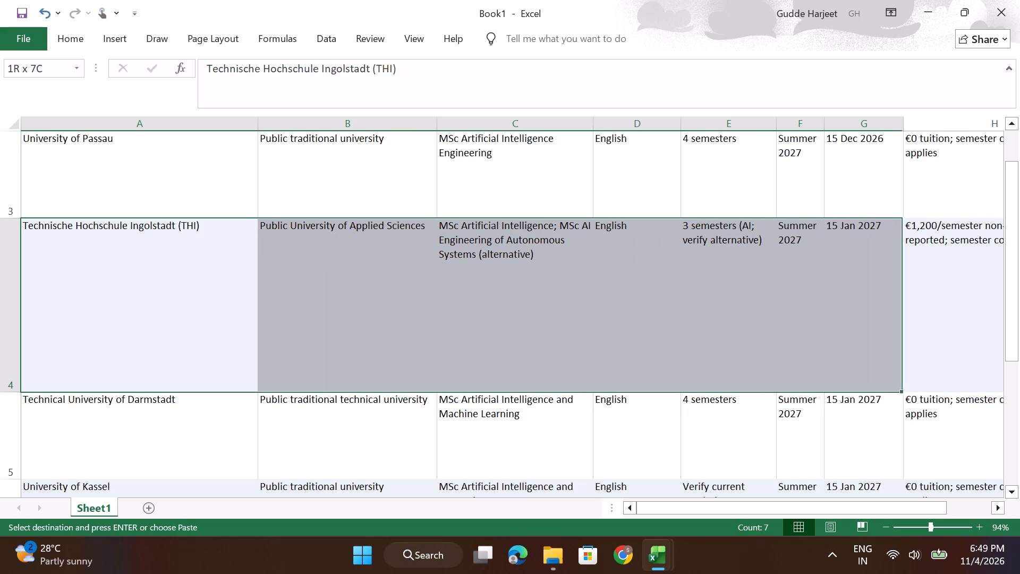
pyautogui.moveTo(866, 259); pyautogui.dragTo(1019, 259)
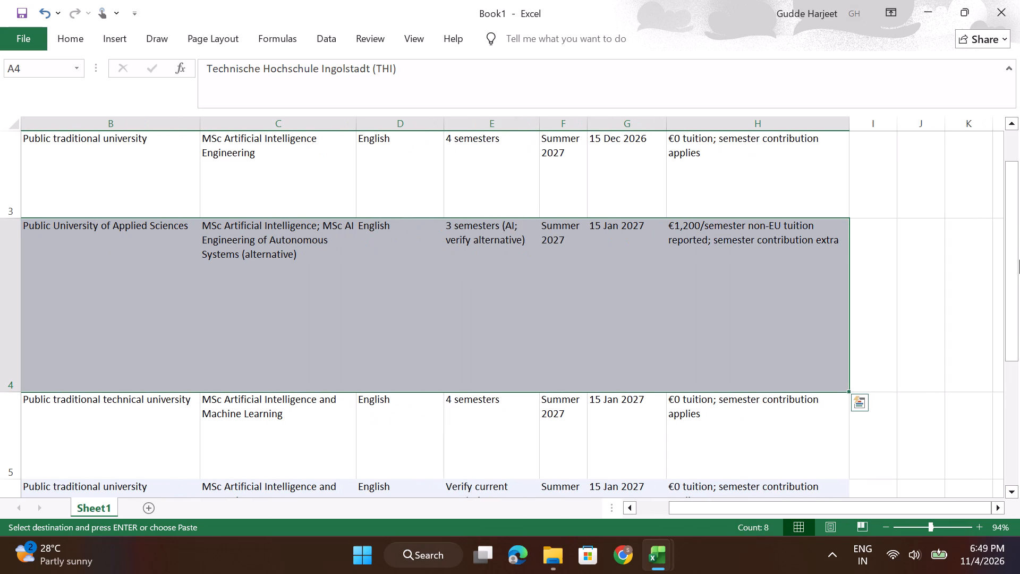
pyautogui.press('Delete')
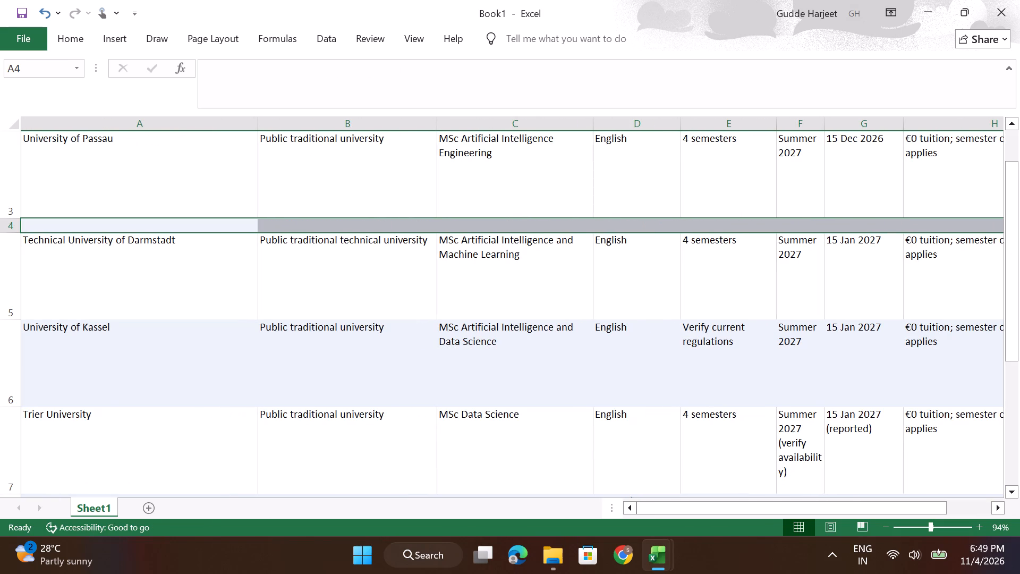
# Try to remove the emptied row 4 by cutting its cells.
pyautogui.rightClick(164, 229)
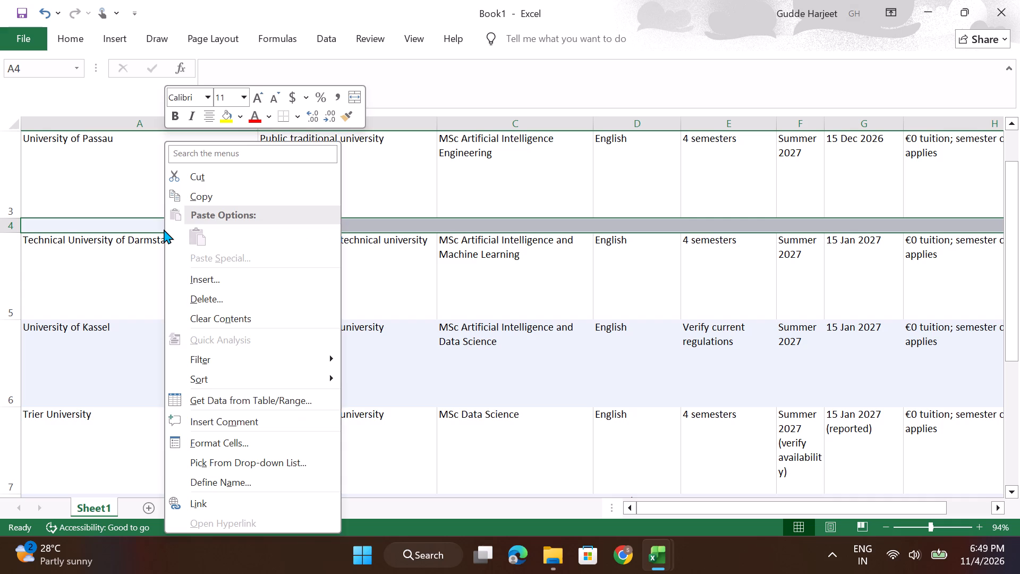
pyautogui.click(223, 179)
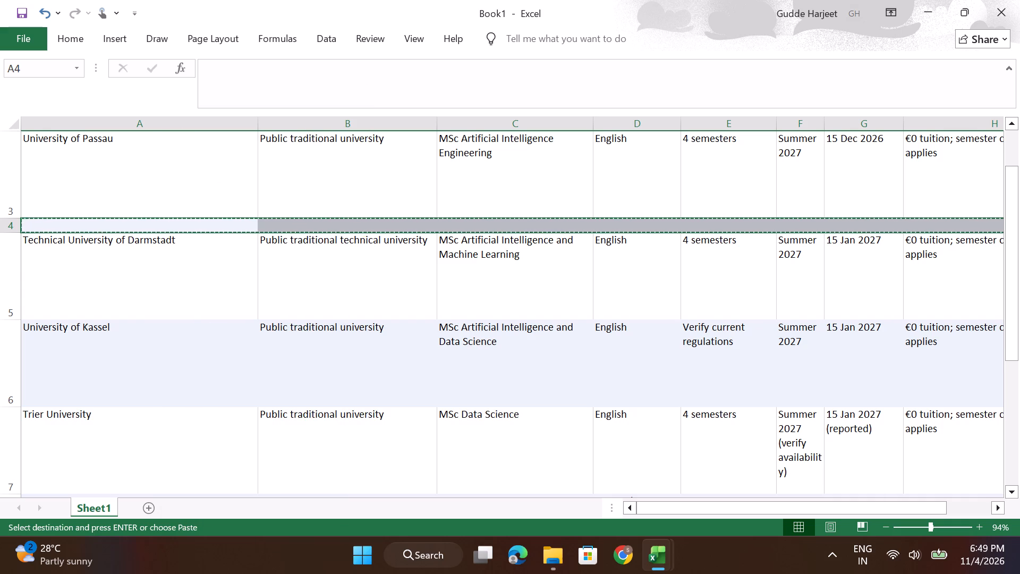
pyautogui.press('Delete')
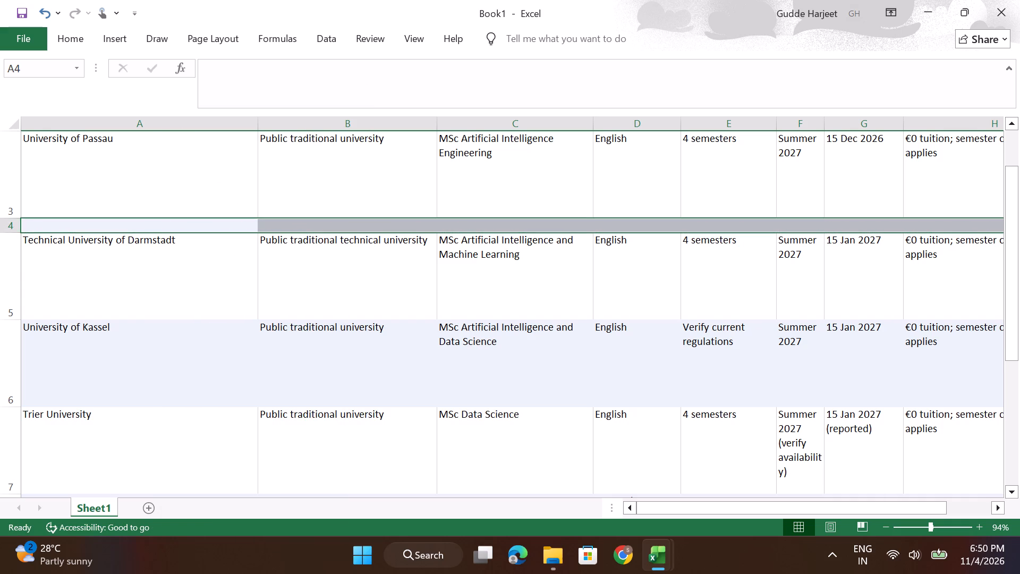
# Select the emptied cells of row 4, starting at the University column and extending across the table.
pyautogui.moveTo(38, 221); pyautogui.dragTo(716, 230)
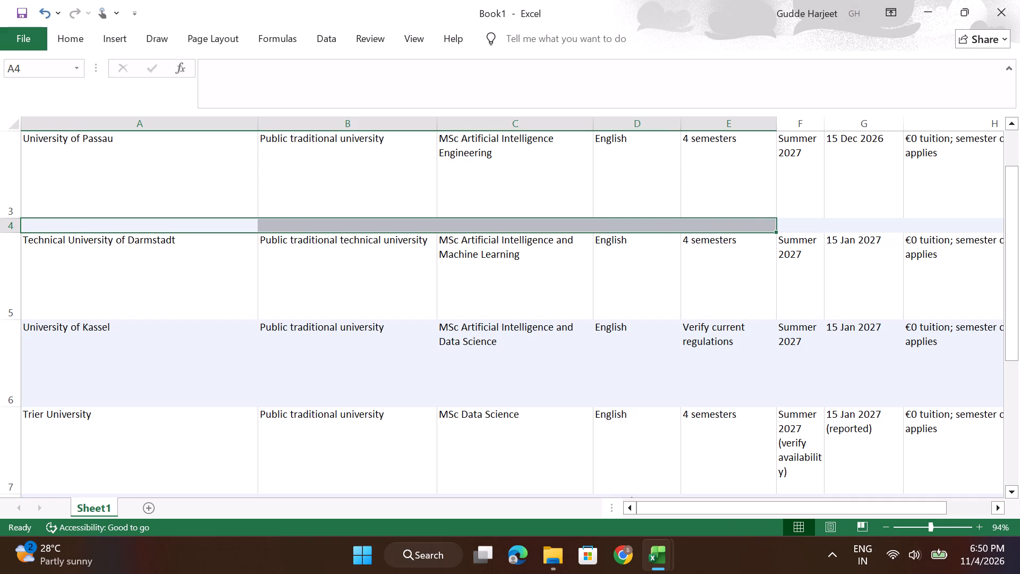
pyautogui.click(84, 221)
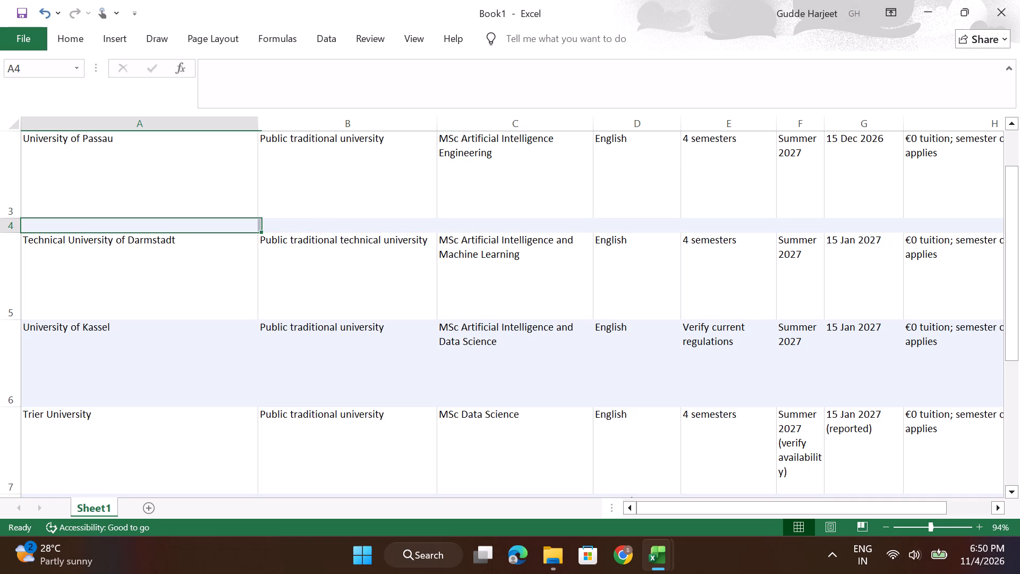
pyautogui.moveTo(71, 232); pyautogui.dragTo(62, 226)
pyautogui.click(62, 226)
pyautogui.moveTo(62, 226); pyautogui.dragTo(832, 227)
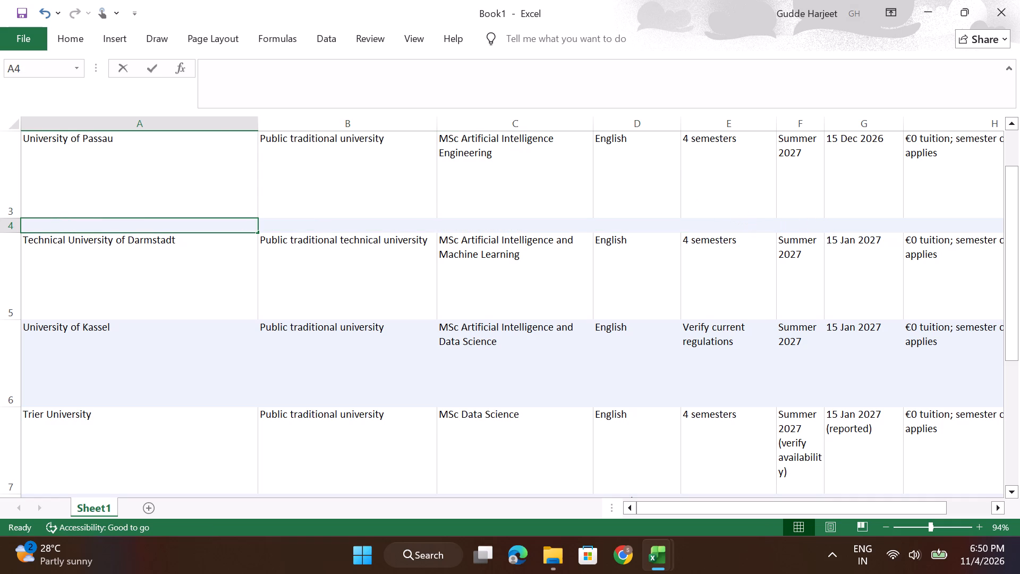
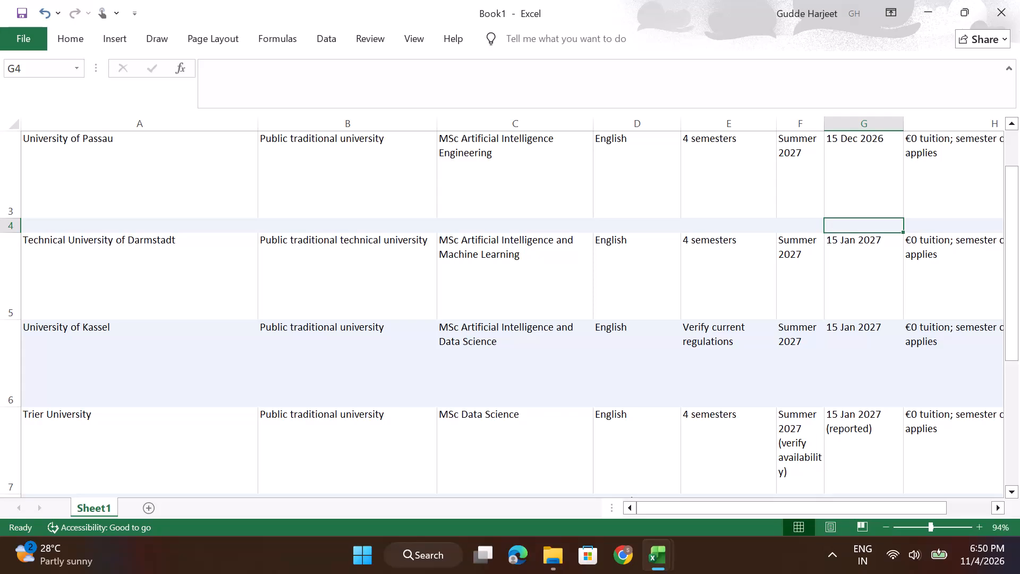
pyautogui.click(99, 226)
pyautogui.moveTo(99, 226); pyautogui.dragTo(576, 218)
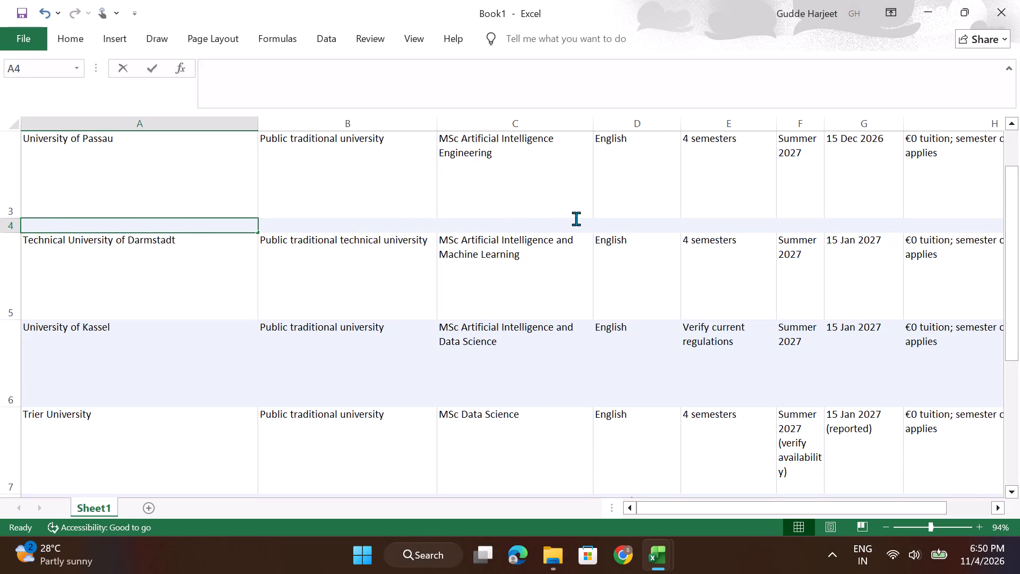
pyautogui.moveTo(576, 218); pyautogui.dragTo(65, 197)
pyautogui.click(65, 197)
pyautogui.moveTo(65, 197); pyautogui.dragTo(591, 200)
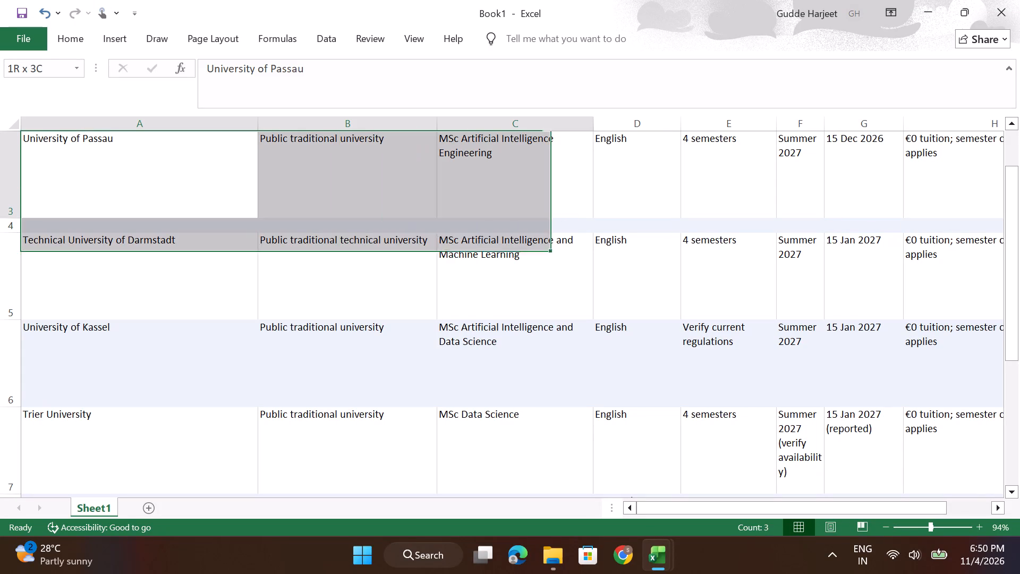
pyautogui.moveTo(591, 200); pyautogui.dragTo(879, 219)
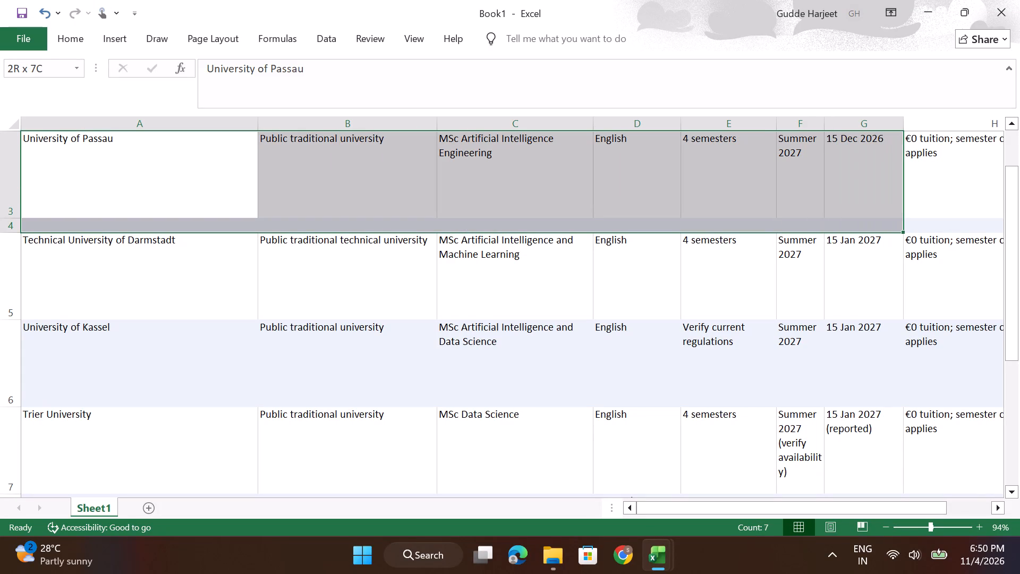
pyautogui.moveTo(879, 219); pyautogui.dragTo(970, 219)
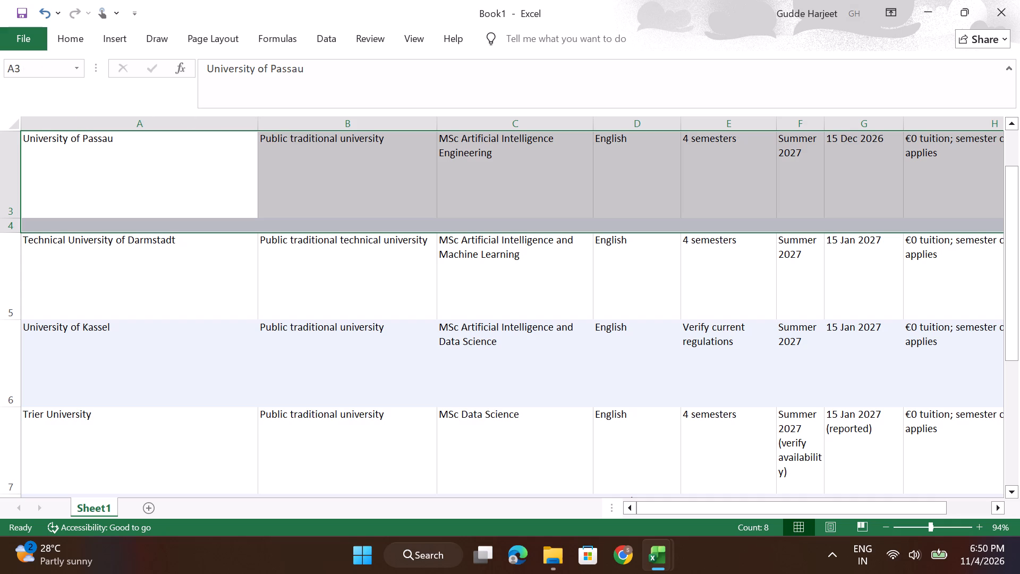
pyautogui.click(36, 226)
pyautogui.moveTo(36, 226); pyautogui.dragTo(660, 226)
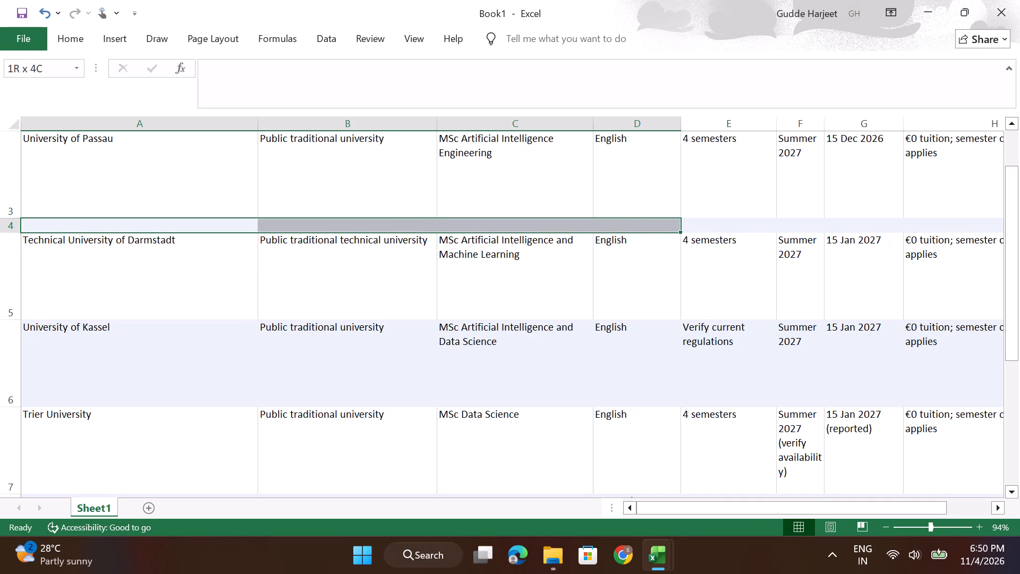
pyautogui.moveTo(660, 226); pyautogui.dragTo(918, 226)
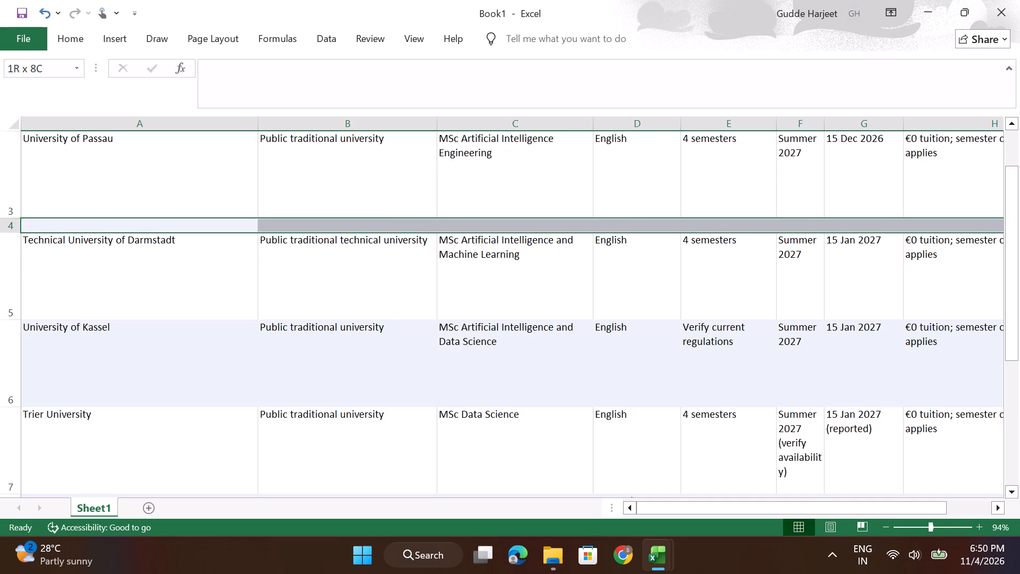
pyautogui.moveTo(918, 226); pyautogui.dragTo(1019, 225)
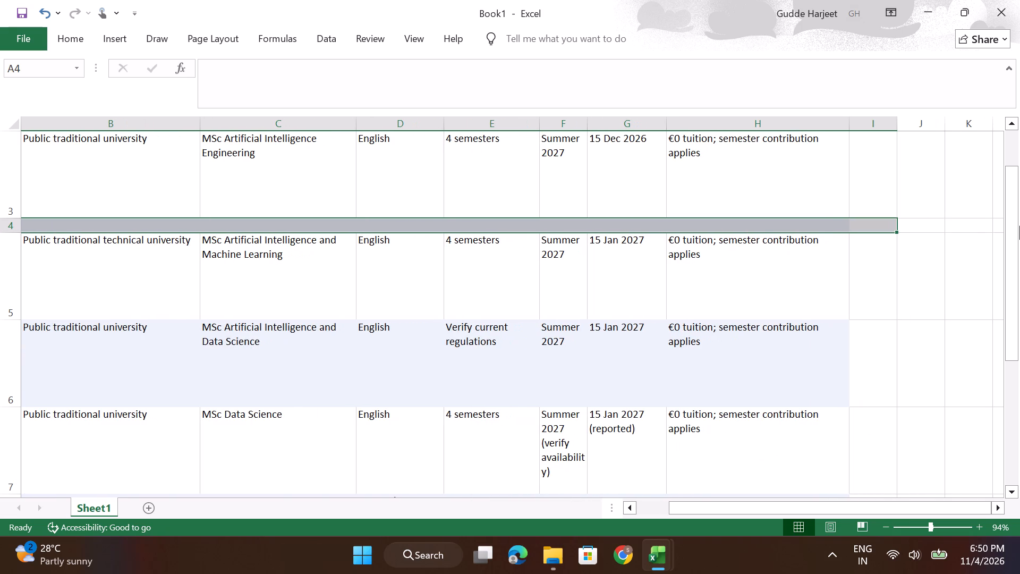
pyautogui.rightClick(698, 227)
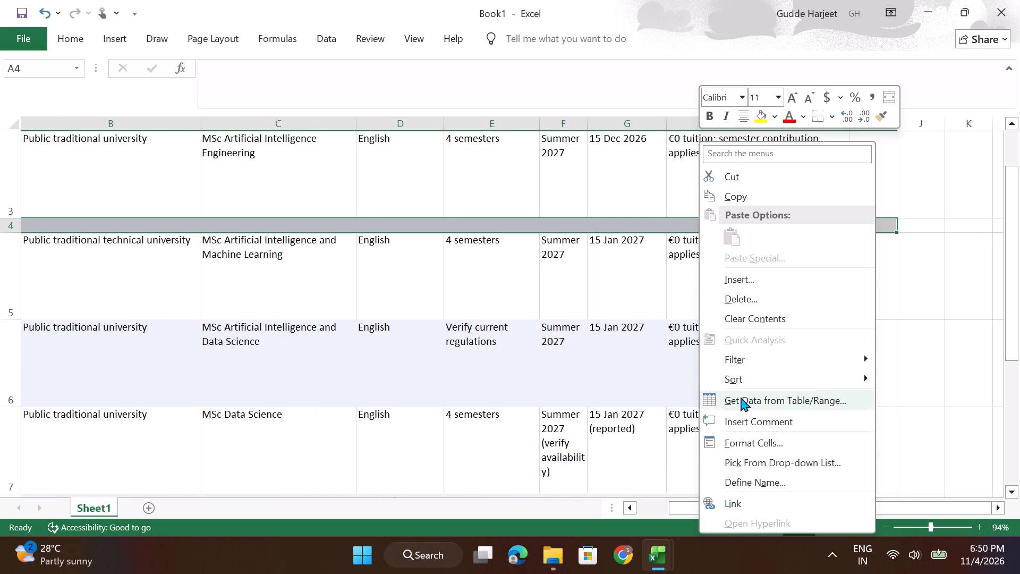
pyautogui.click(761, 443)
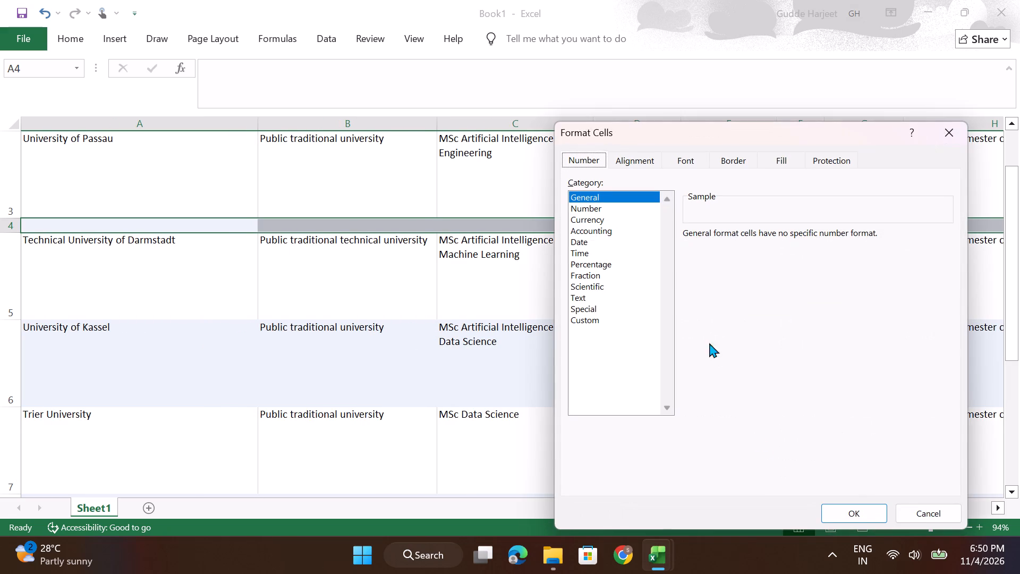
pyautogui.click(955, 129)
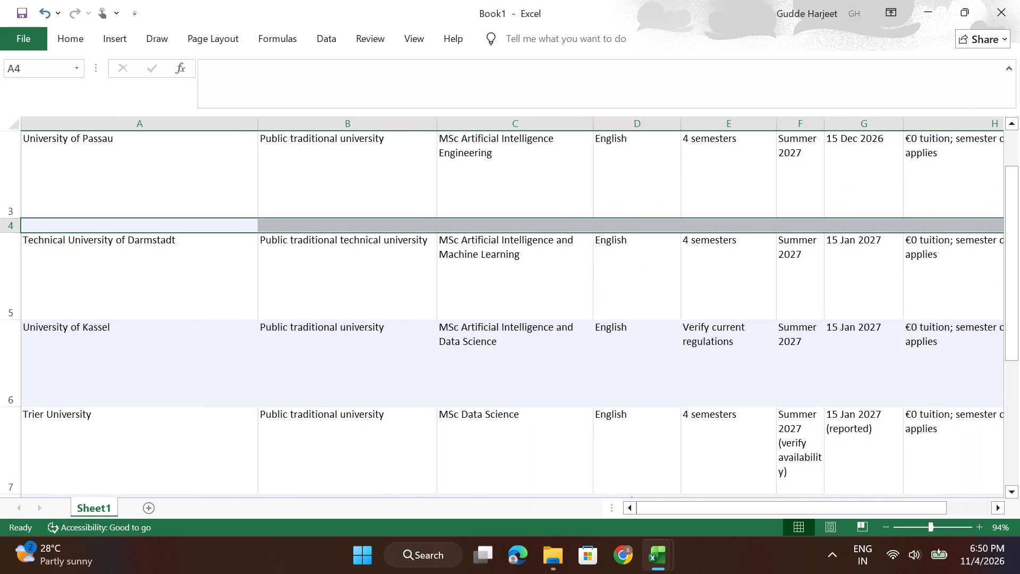
# Clear the University of Augsburg entry in row 8, from University through Reported tuition / fees.
pyautogui.scroll(-1, 530, 281)
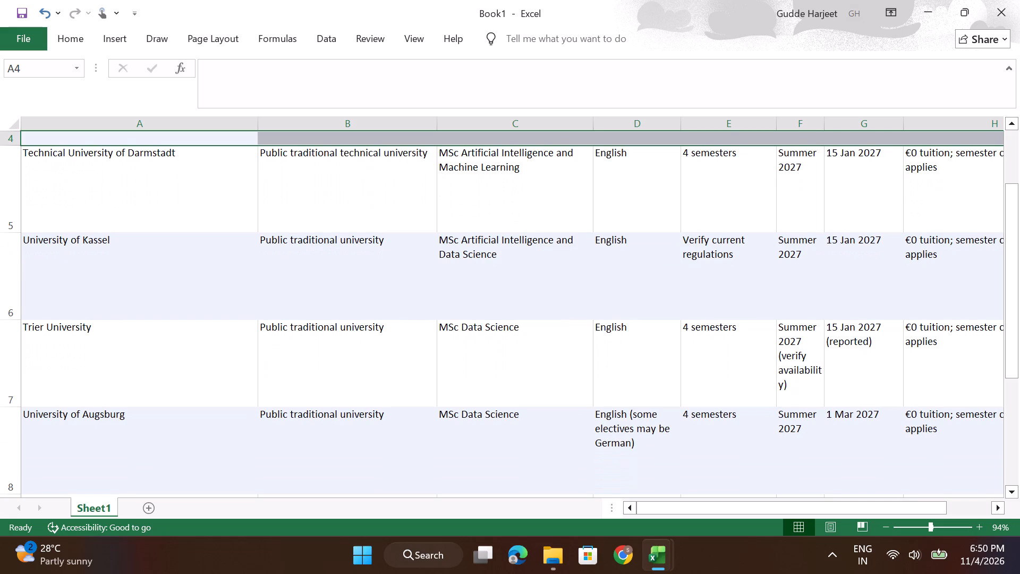
pyautogui.hscroll(-2, 489, 284)
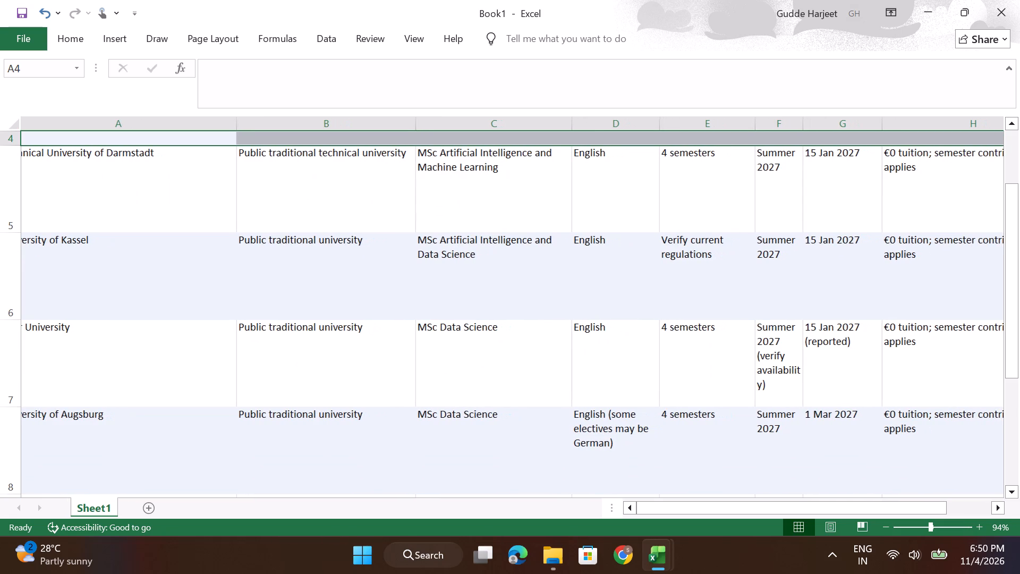
pyautogui.hscroll(-1, 489, 284)
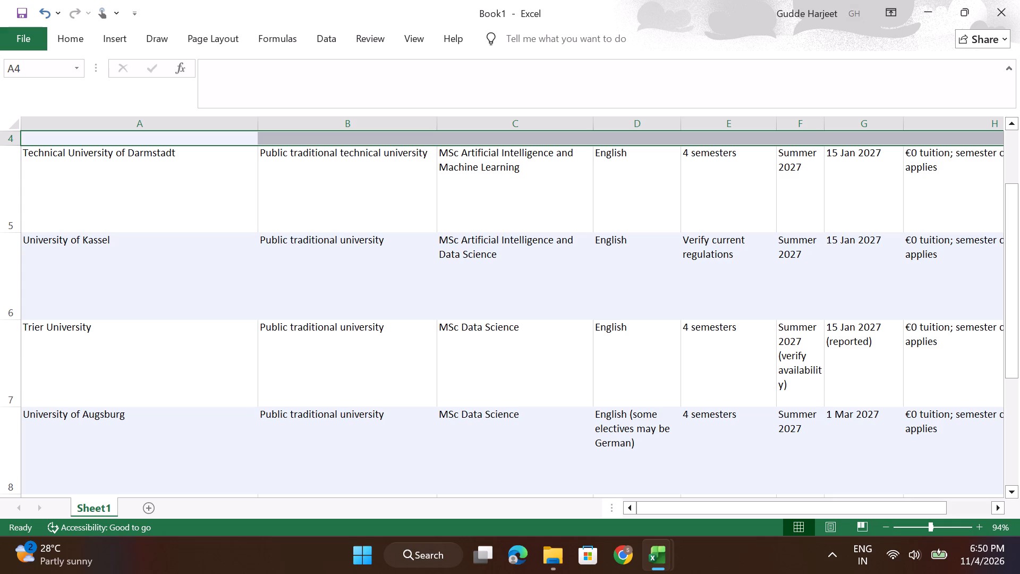
pyautogui.keyDown('ctrl'); pyautogui.moveTo(112, 434); pyautogui.dragTo(762, 451); pyautogui.keyUp('ctrl')
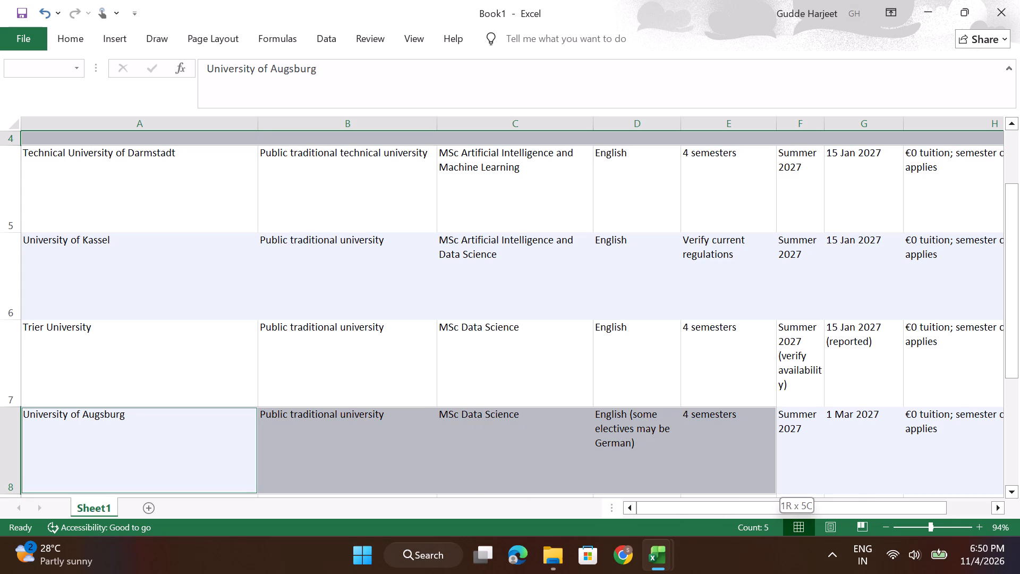
pyautogui.keyDown('ctrl'); pyautogui.moveTo(762, 451); pyautogui.dragTo(997, 451); pyautogui.keyUp('ctrl')
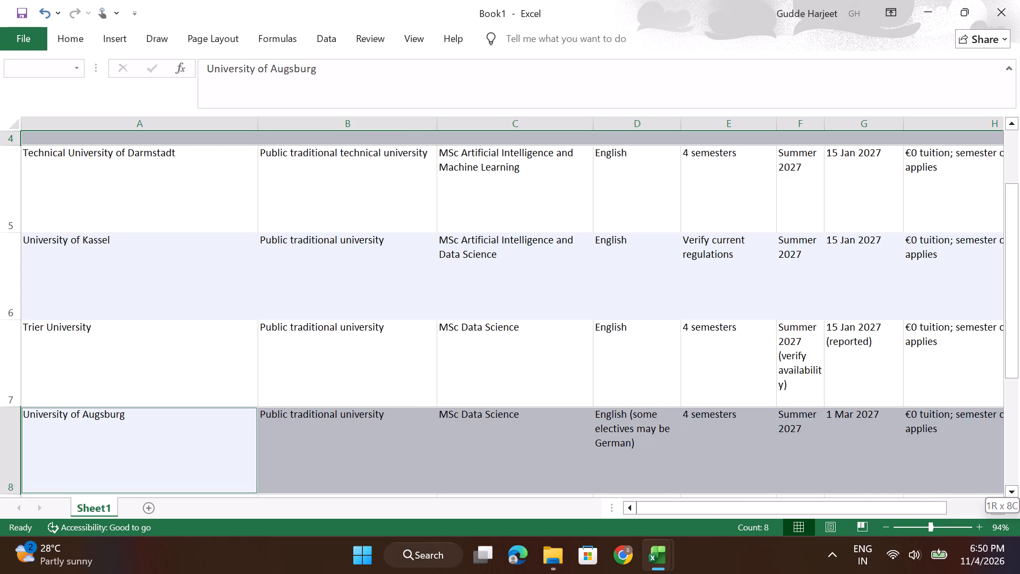
pyautogui.keyDown('ctrl'); pyautogui.moveTo(997, 451); pyautogui.dragTo(1019, 451); pyautogui.keyUp('ctrl')
pyautogui.press('Delete')
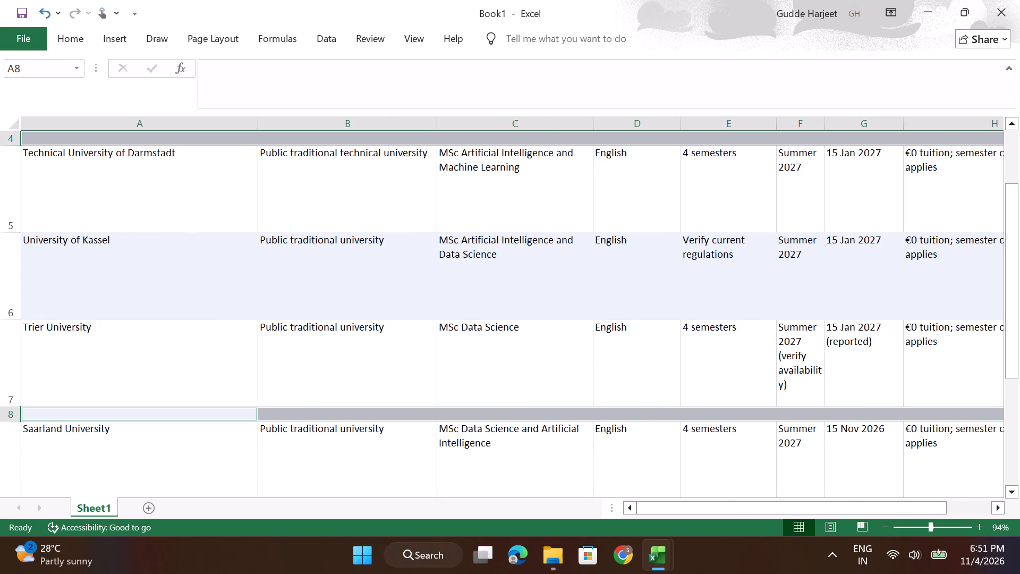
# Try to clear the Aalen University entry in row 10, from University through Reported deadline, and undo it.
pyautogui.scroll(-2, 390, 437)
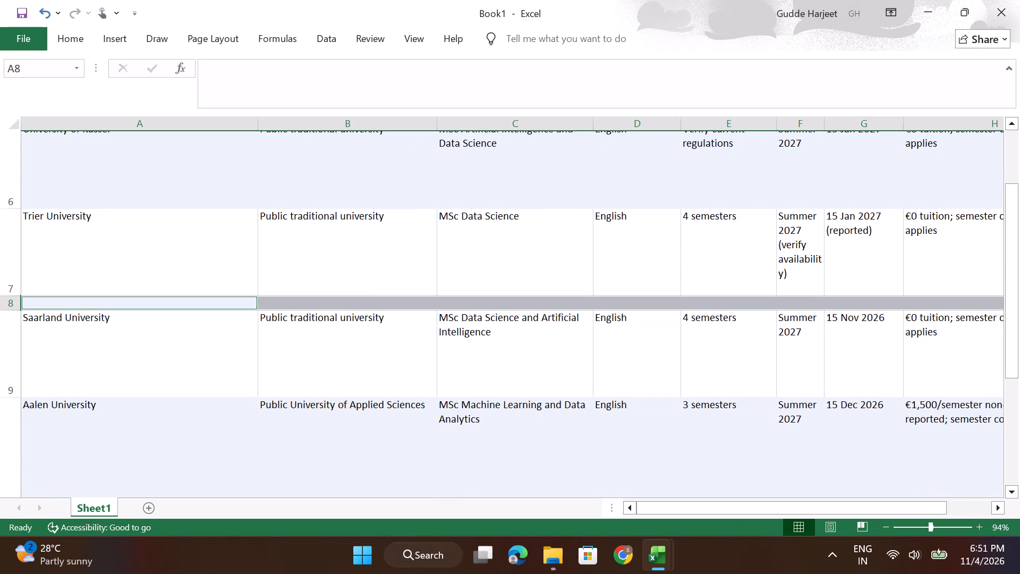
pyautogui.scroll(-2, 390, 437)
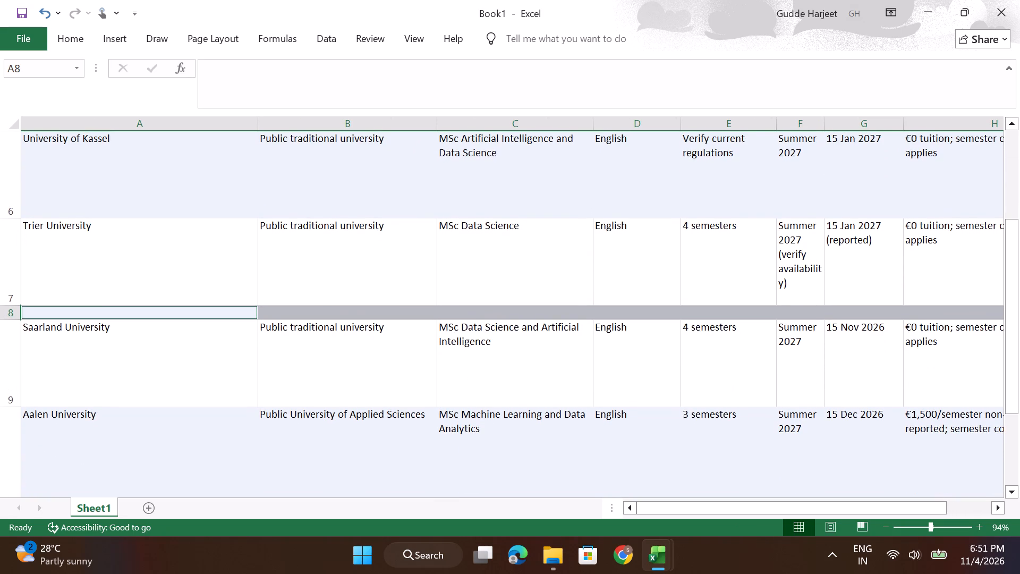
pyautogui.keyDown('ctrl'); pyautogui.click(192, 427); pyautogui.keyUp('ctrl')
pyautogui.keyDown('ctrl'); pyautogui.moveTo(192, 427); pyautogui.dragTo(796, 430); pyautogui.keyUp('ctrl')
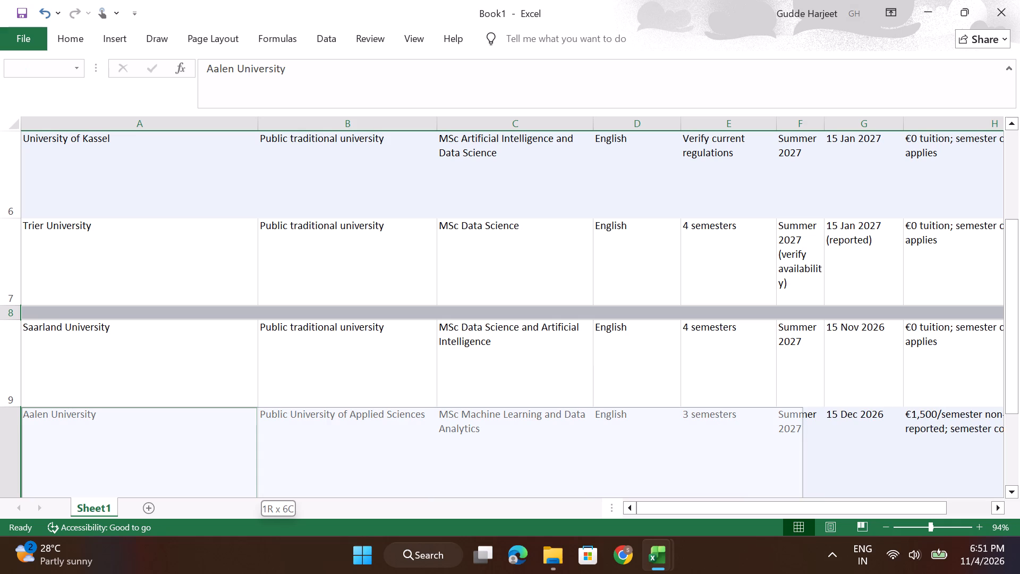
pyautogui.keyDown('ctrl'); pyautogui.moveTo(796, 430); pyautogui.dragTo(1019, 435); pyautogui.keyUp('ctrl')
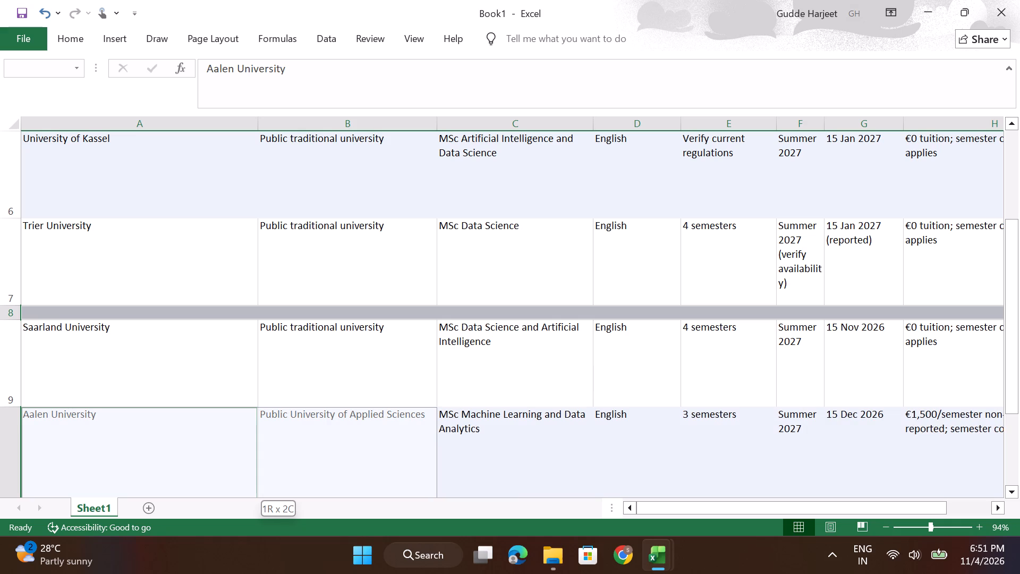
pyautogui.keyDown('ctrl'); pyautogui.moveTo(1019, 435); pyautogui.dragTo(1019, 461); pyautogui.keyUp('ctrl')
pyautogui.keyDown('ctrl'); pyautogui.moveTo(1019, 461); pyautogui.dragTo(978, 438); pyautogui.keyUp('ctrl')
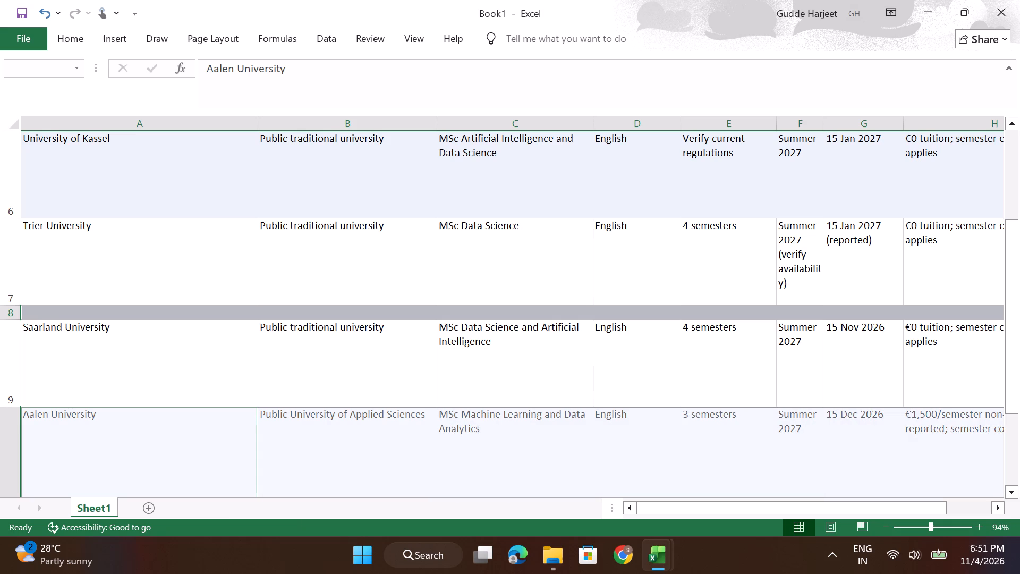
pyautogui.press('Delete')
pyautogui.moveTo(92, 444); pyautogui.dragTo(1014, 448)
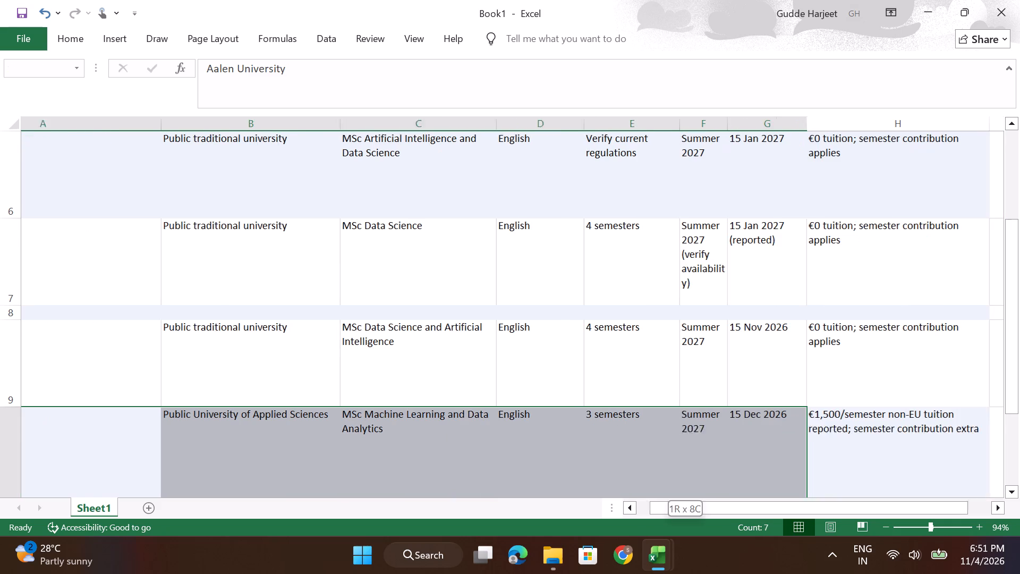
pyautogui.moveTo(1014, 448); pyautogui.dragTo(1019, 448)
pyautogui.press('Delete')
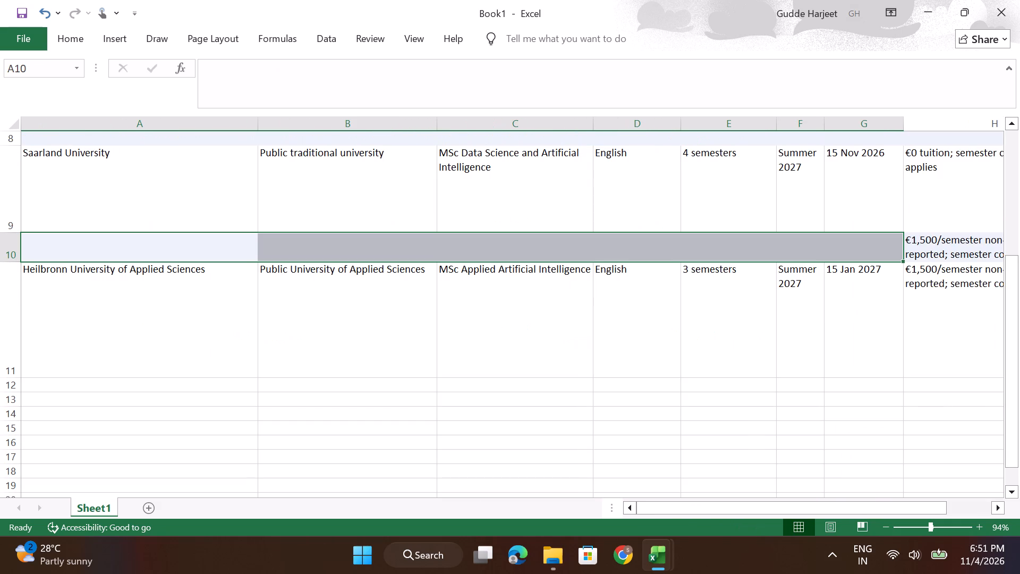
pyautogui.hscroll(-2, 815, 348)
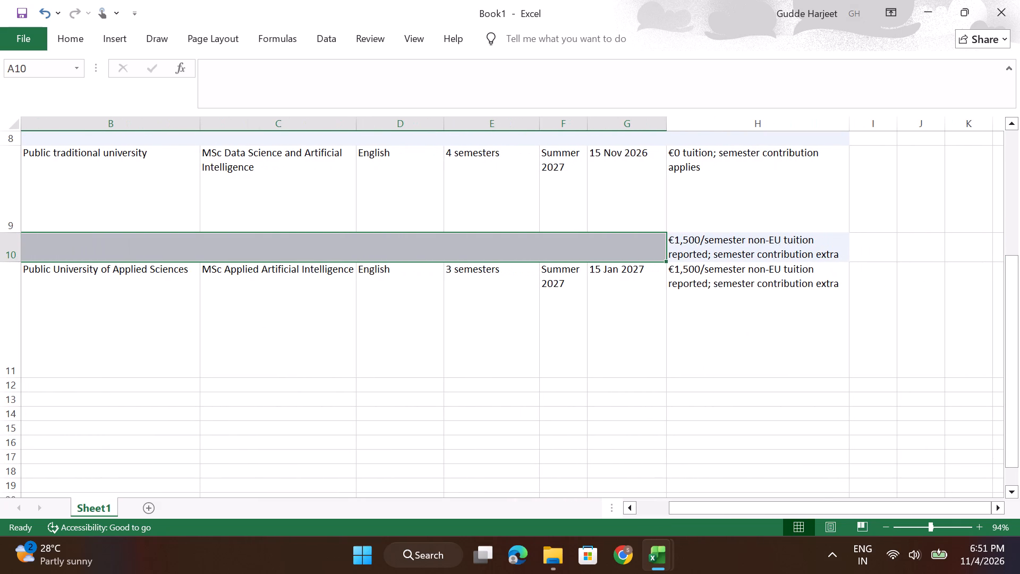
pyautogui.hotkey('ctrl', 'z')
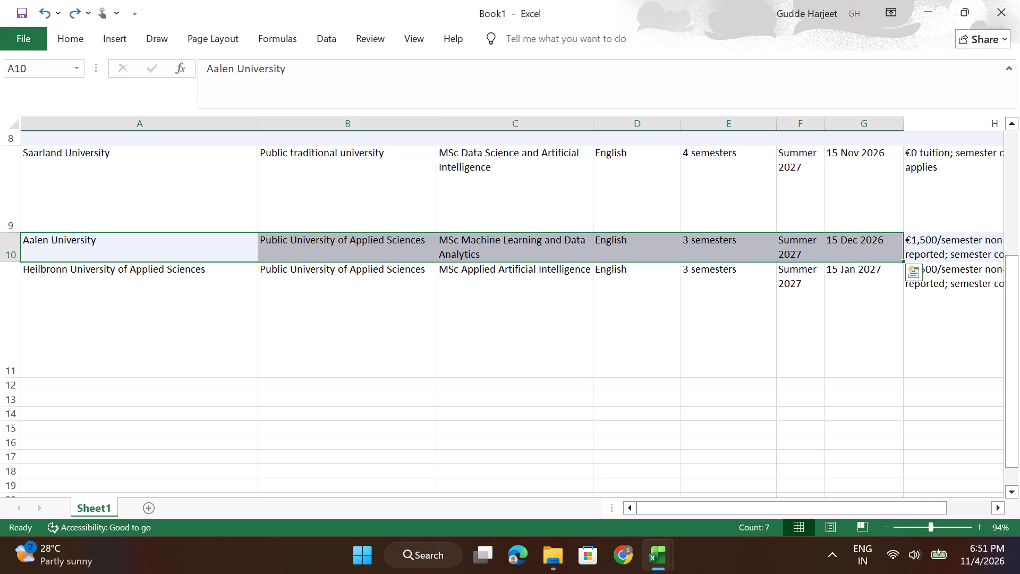
# Clear the Aalen University and Heilbronn University of Applied Sciences entries in rows 10 and 11, across all table columns.
pyautogui.click(410, 327)
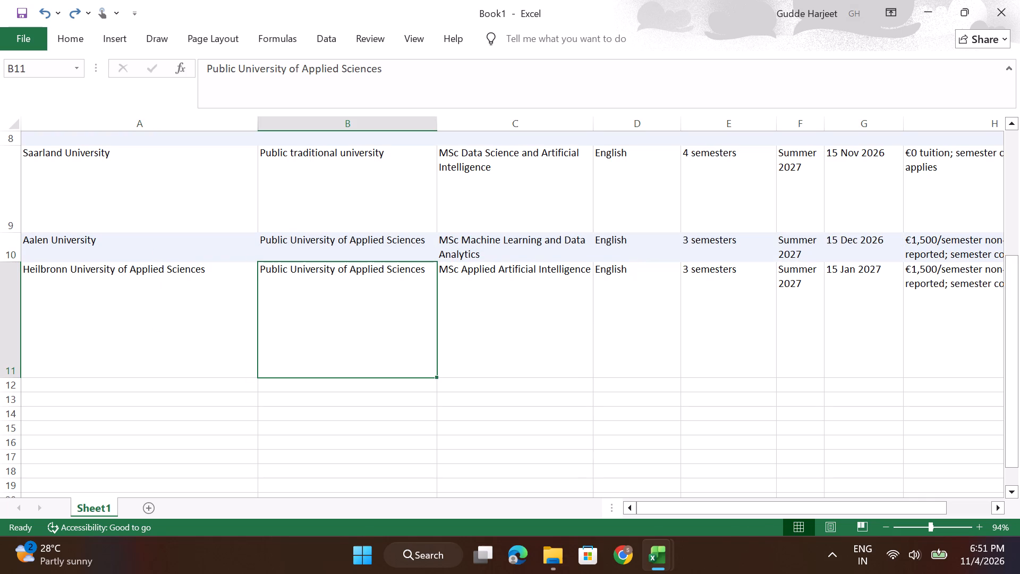
pyautogui.moveTo(141, 244); pyautogui.dragTo(1019, 296)
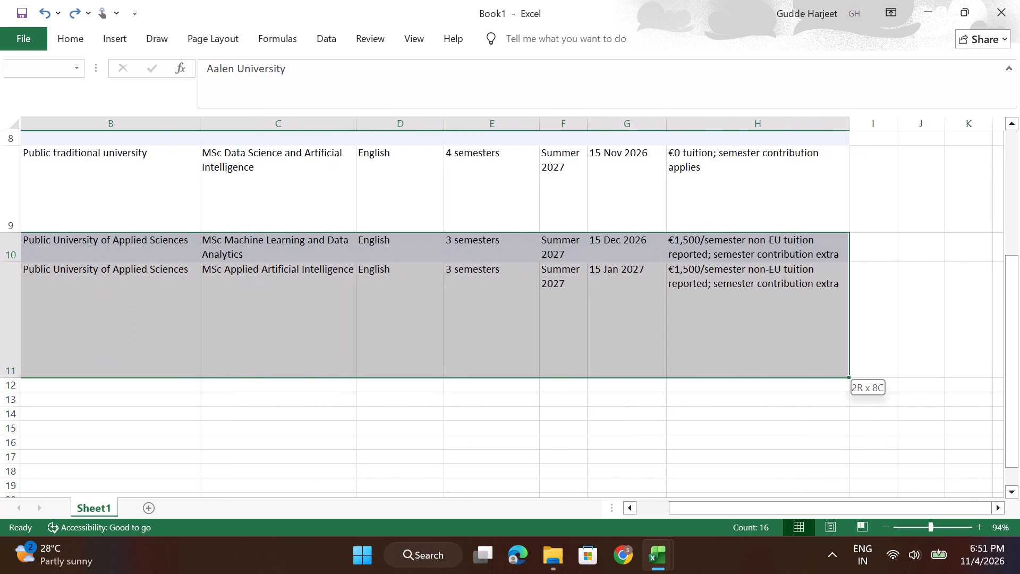
pyautogui.moveTo(1019, 296); pyautogui.dragTo(1019, 294)
pyautogui.press('Delete')
pyautogui.click(481, 307)
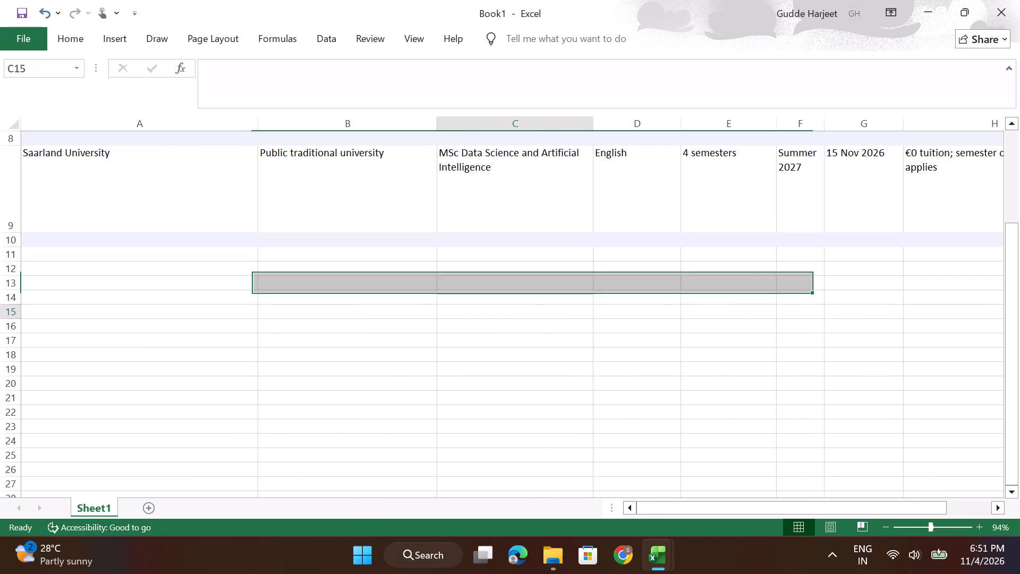
# Create another new blank workbook.
pyautogui.scroll(10, 481, 307)
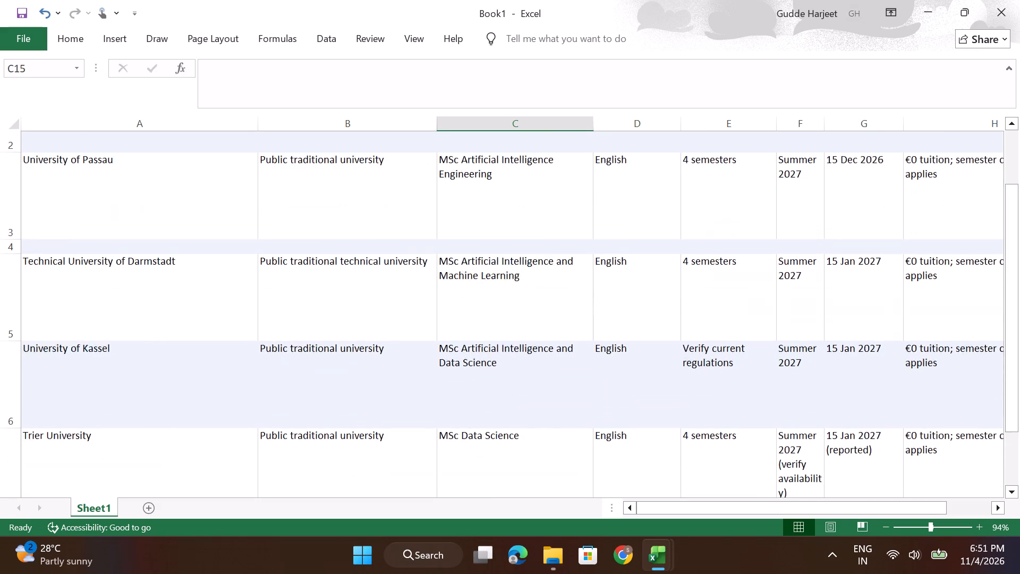
pyautogui.scroll(4, 481, 307)
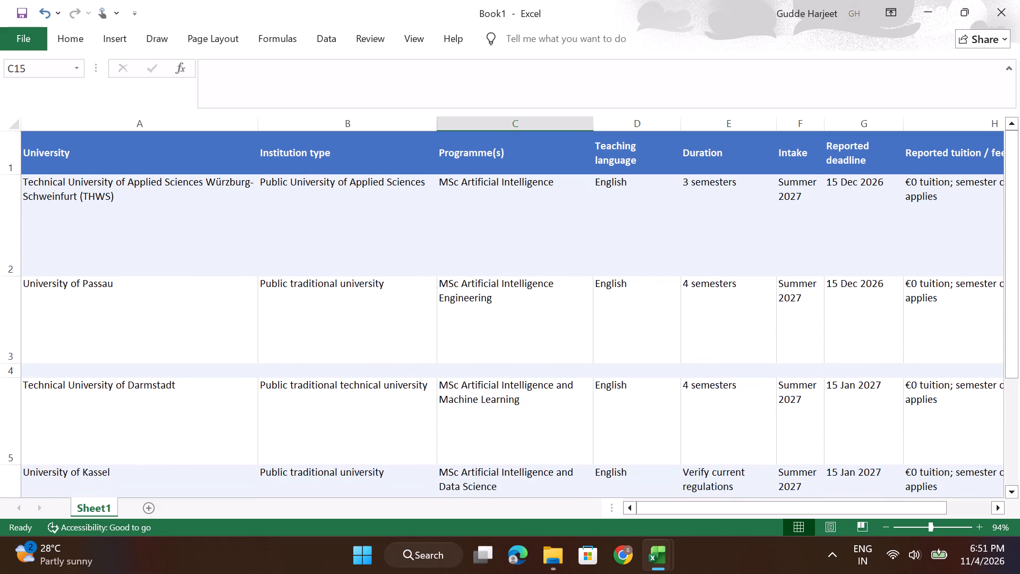
pyautogui.hotkey('ctrl', 'n')
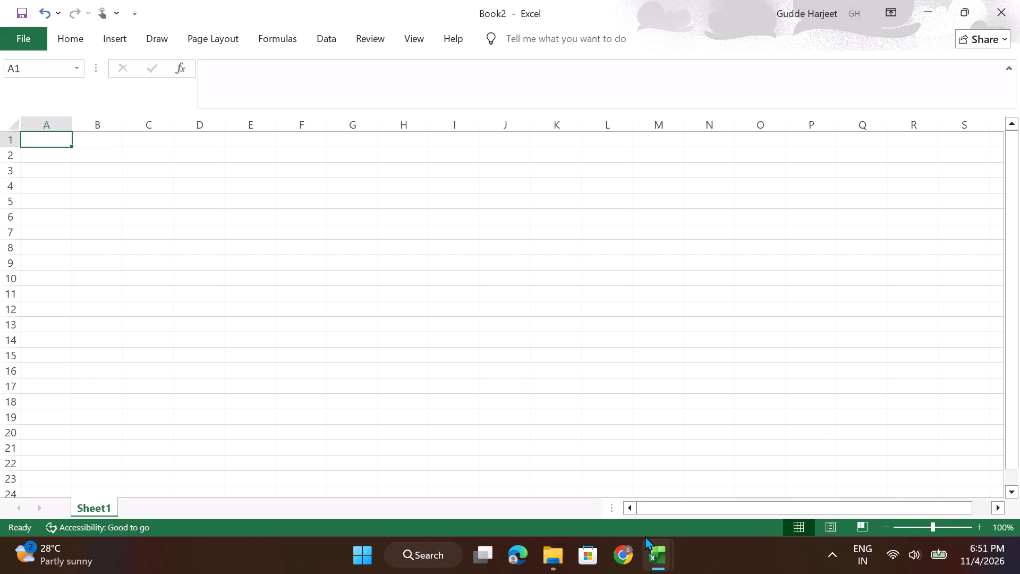
# Copy the header row, from University through Reported tuition / fees, from Book1 into row 1 of Book2.
pyautogui.hotkey('alt', 'Tab')
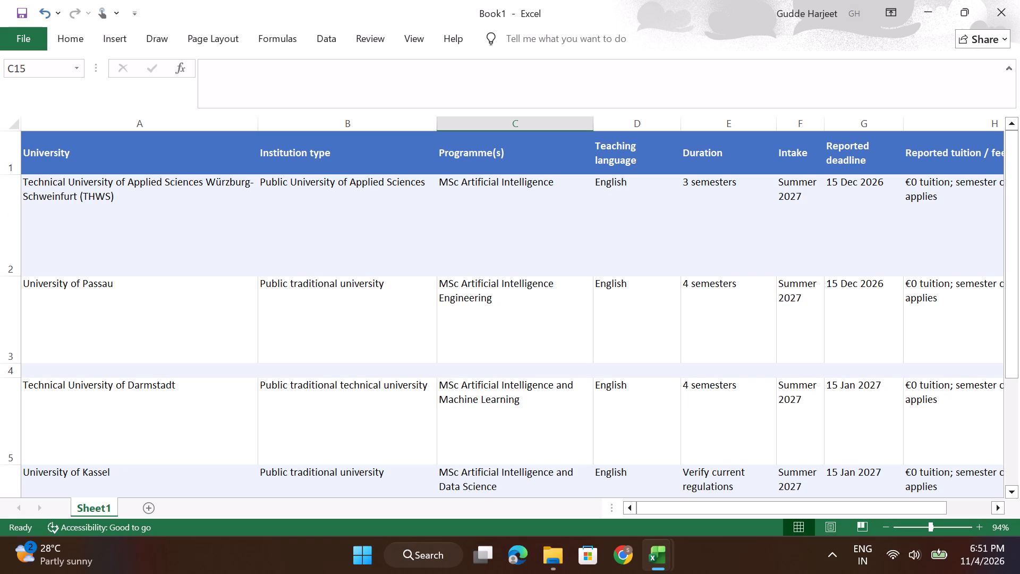
pyautogui.moveTo(66, 151); pyautogui.dragTo(1019, 171)
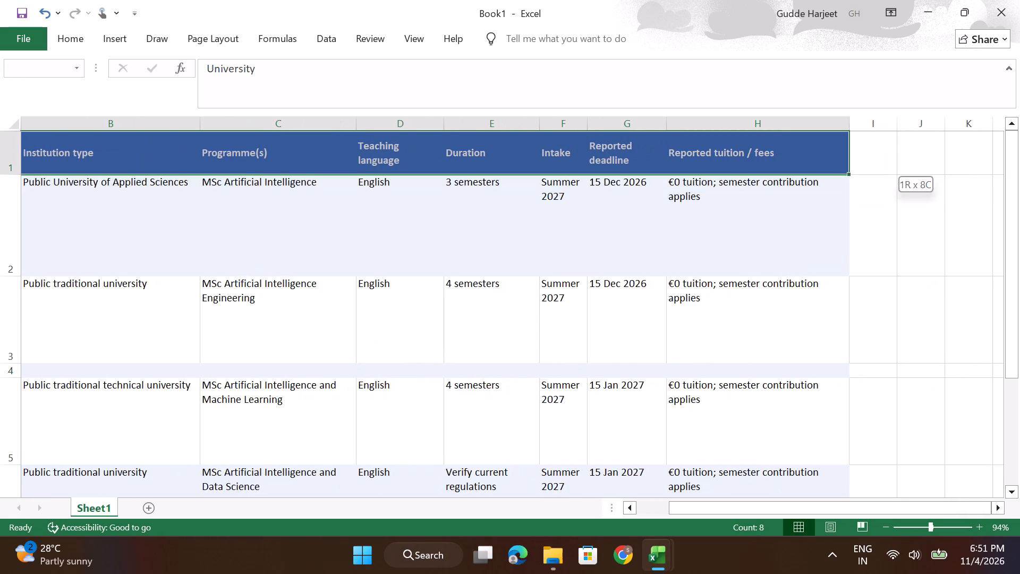
pyautogui.moveTo(1019, 171); pyautogui.dragTo(186, 134)
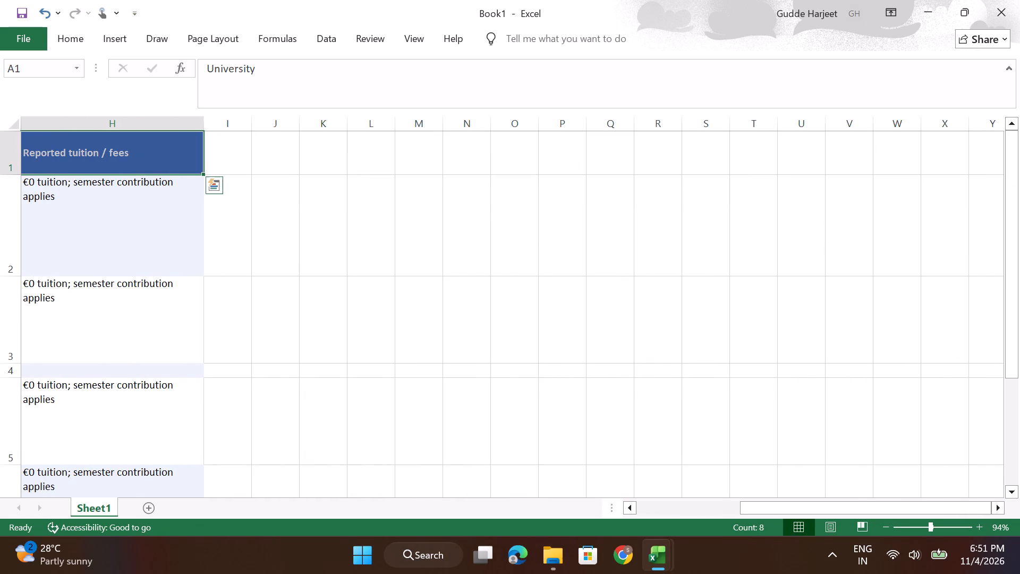
pyautogui.hotkey('ctrl', 'c')
pyautogui.hotkey('alt', 'Tab')
pyautogui.hotkey('ctrl', 'v')
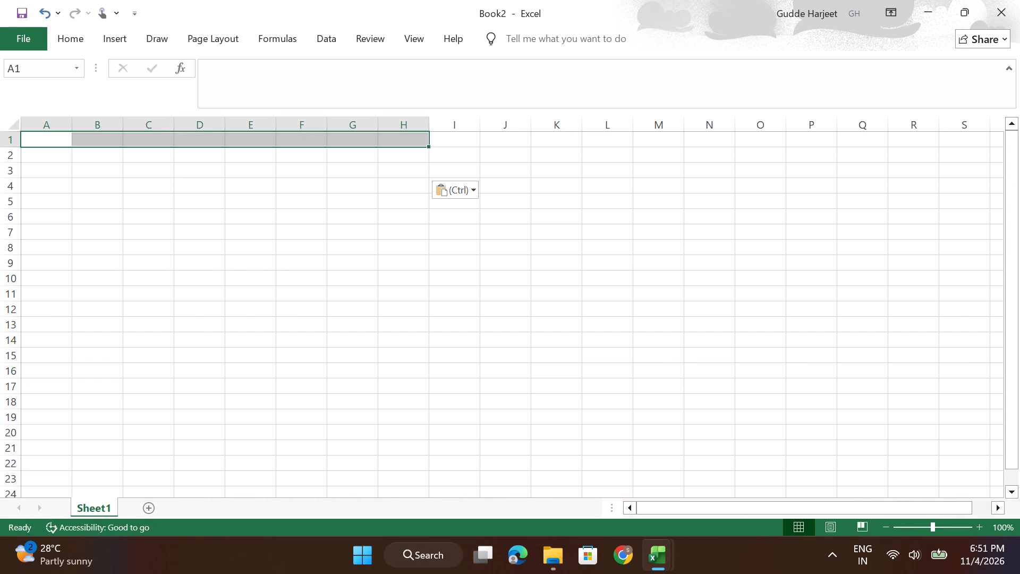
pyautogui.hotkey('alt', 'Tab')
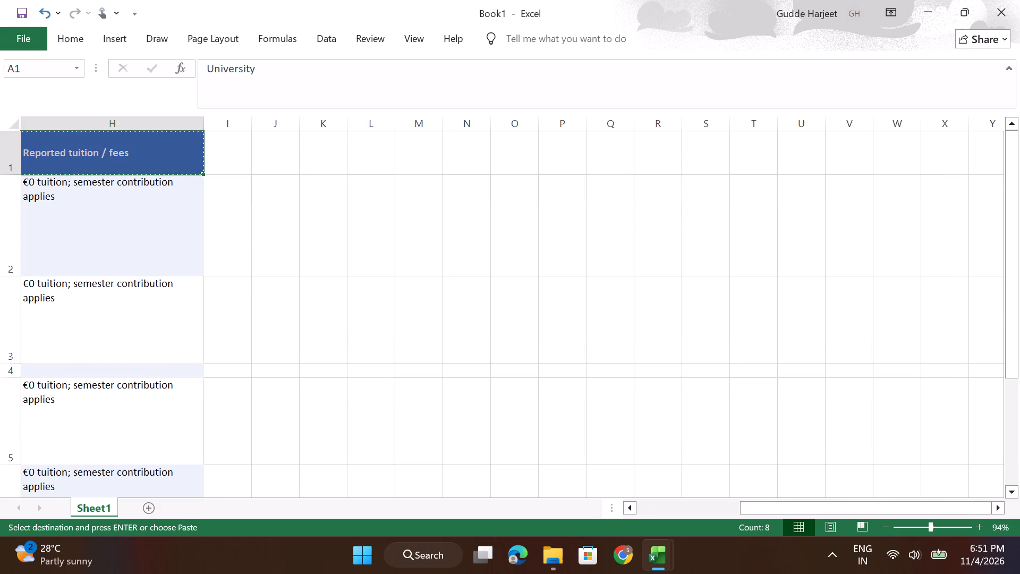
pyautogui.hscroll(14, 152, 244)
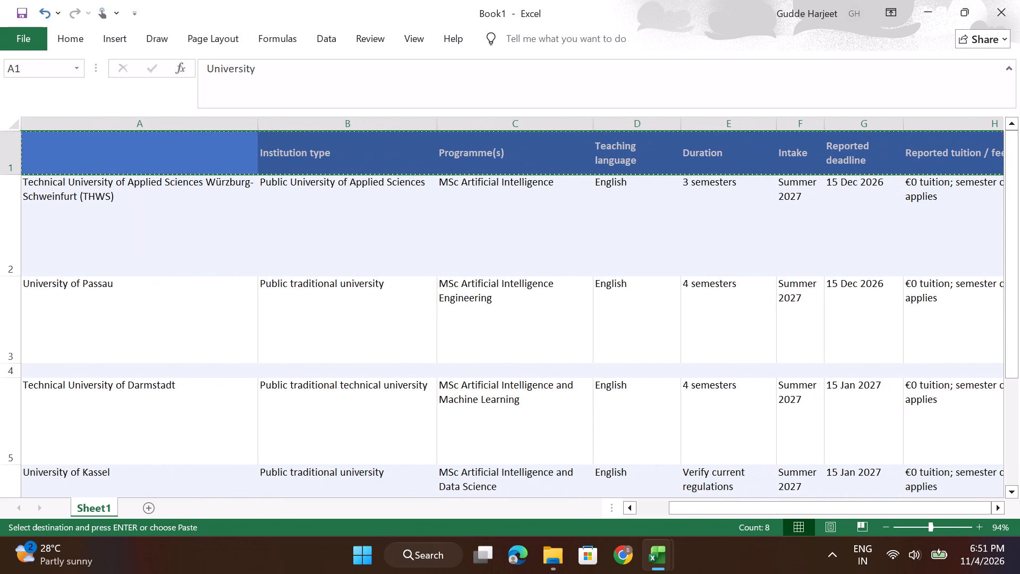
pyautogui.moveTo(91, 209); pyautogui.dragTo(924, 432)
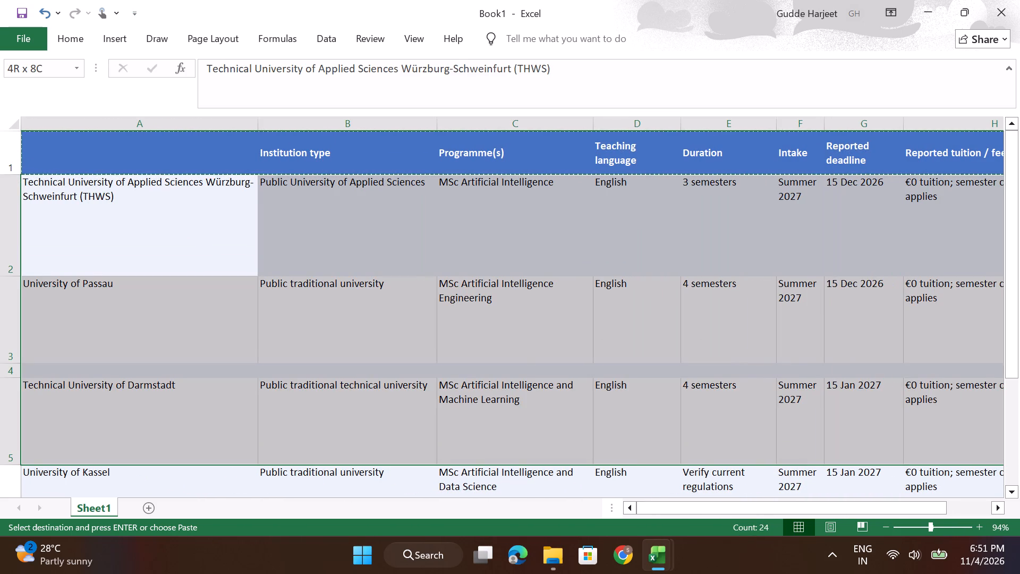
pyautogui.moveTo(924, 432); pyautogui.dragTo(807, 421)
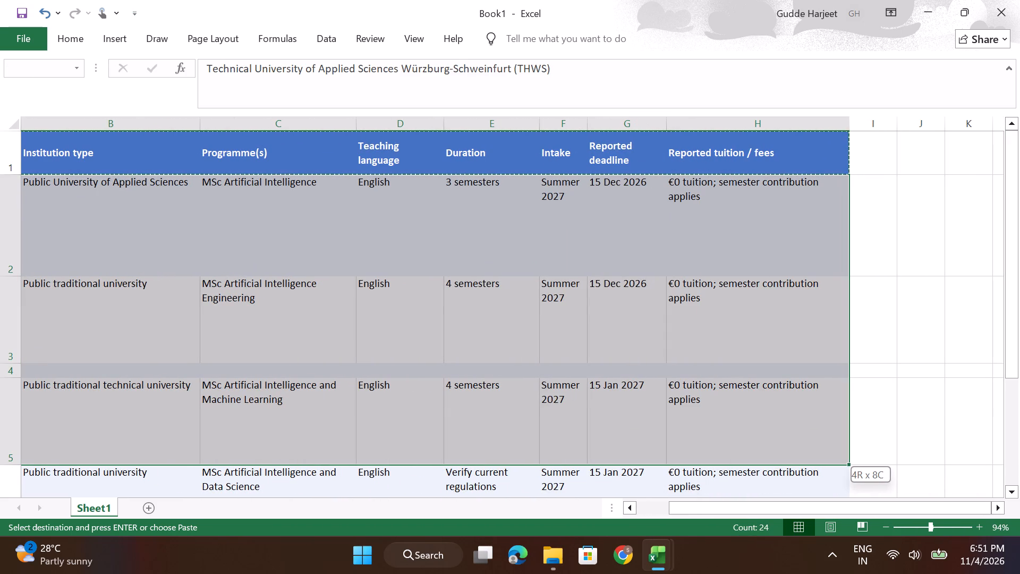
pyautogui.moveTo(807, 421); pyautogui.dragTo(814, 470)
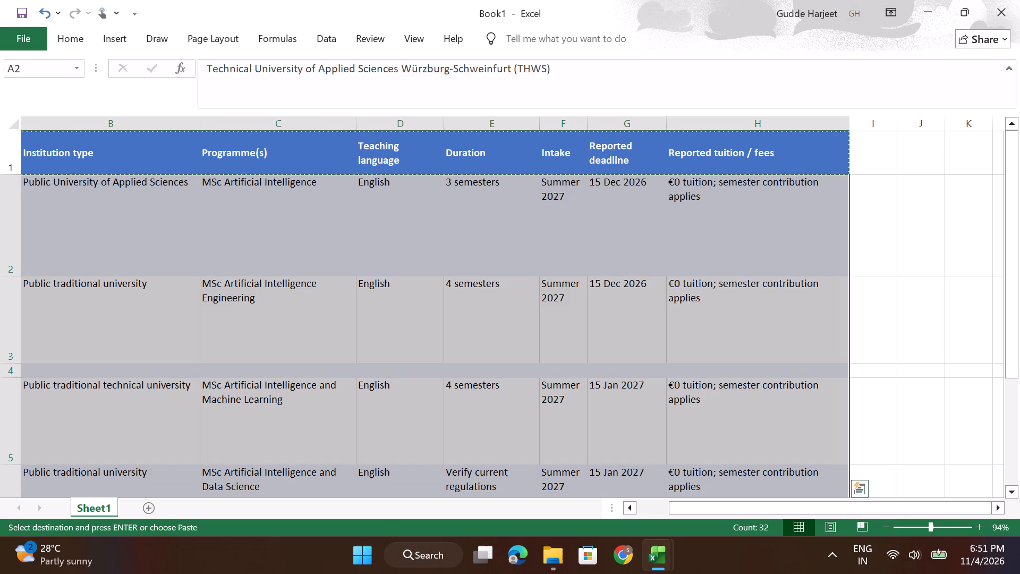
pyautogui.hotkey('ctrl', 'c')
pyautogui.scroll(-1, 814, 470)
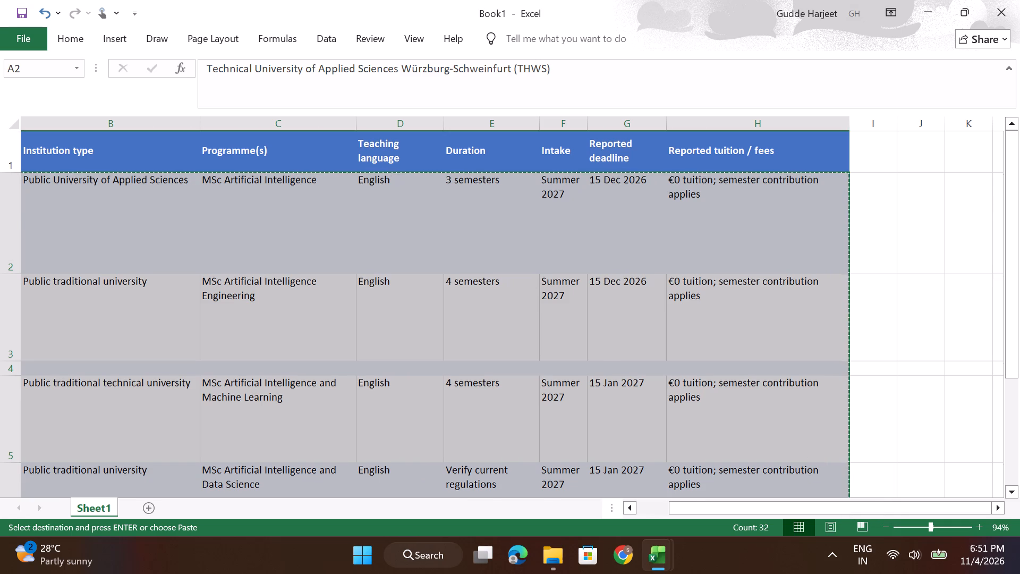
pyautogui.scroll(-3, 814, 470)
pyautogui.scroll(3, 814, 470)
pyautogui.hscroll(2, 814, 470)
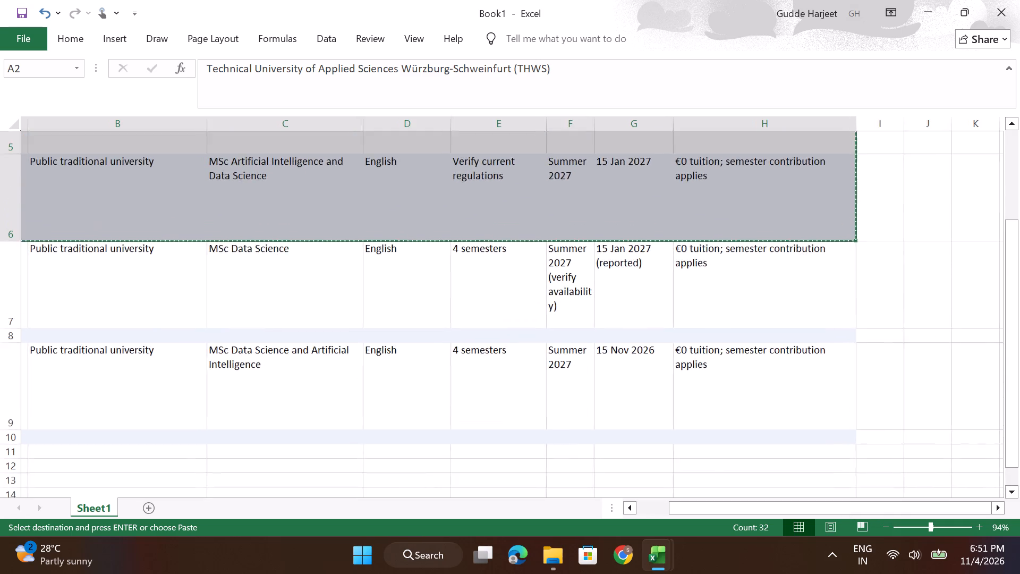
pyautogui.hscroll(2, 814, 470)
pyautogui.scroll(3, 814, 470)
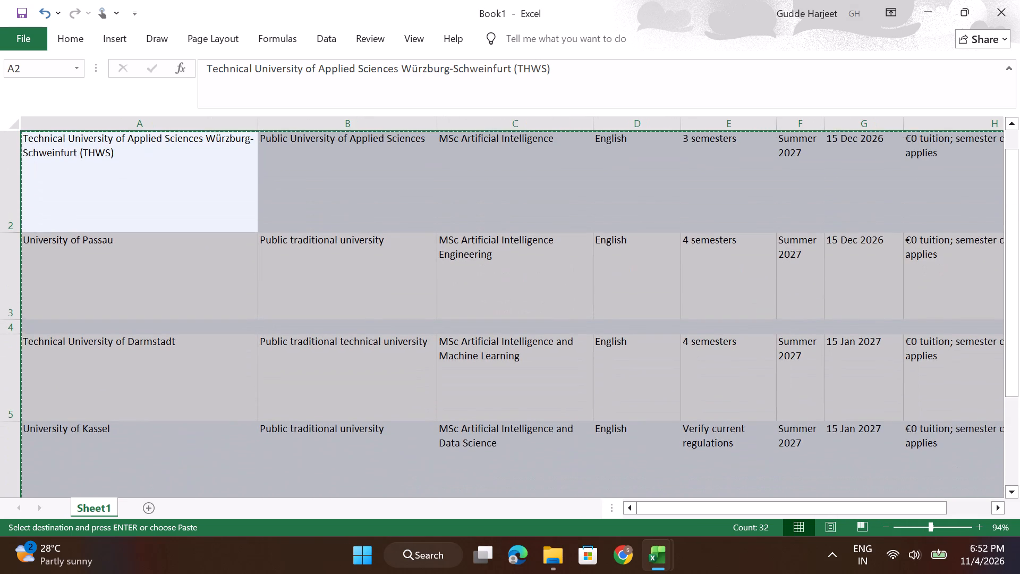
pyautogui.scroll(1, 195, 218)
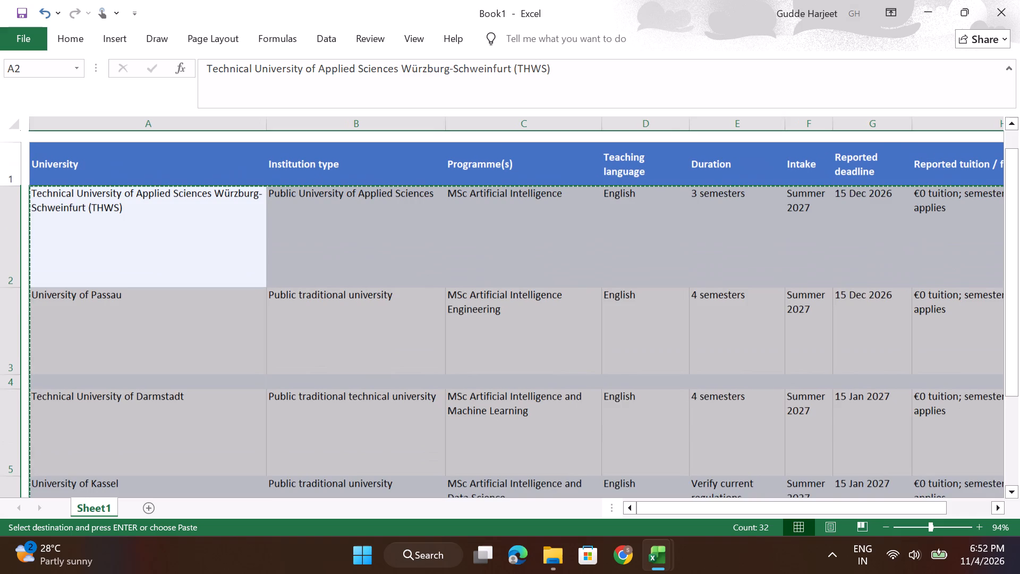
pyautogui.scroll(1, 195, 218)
# Copy the Würzburg-Schweinfurt (THWS) and University of Passau entries across all table columns from Book1 into Book2, starting at A2.
pyautogui.click(111, 213)
pyautogui.moveTo(111, 213); pyautogui.dragTo(736, 342)
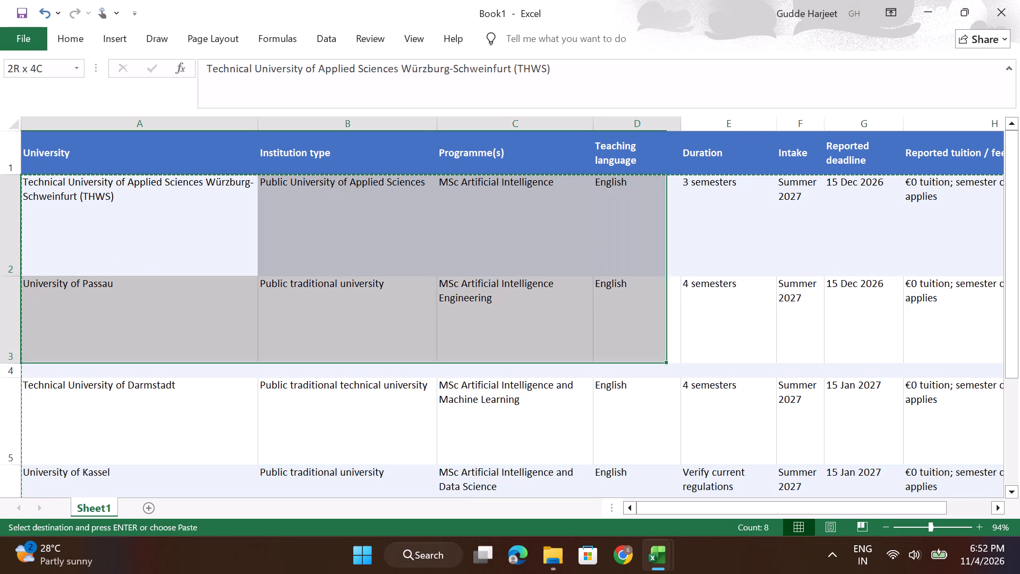
pyautogui.moveTo(736, 342); pyautogui.dragTo(985, 343)
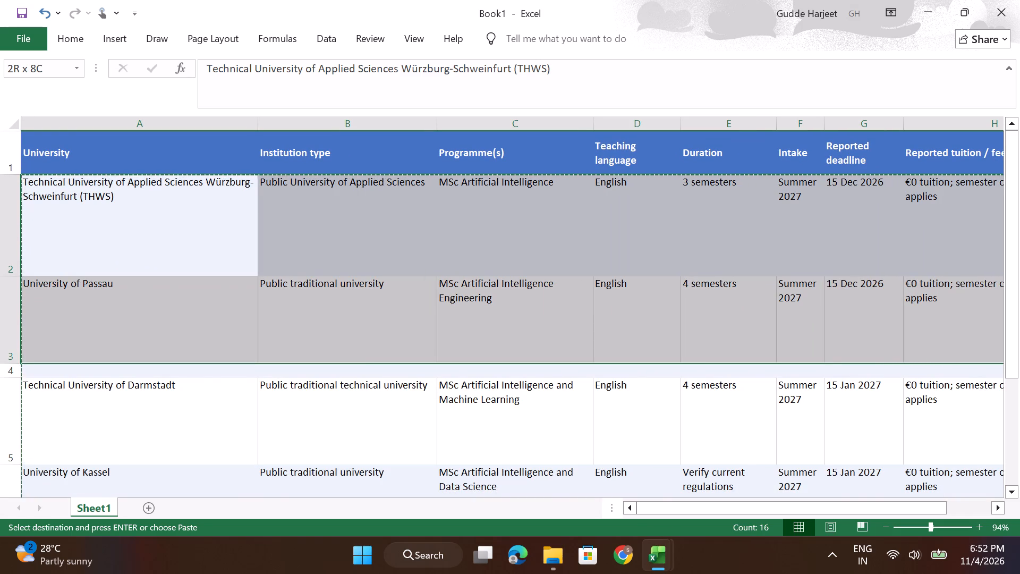
pyautogui.moveTo(985, 343); pyautogui.dragTo(1019, 343)
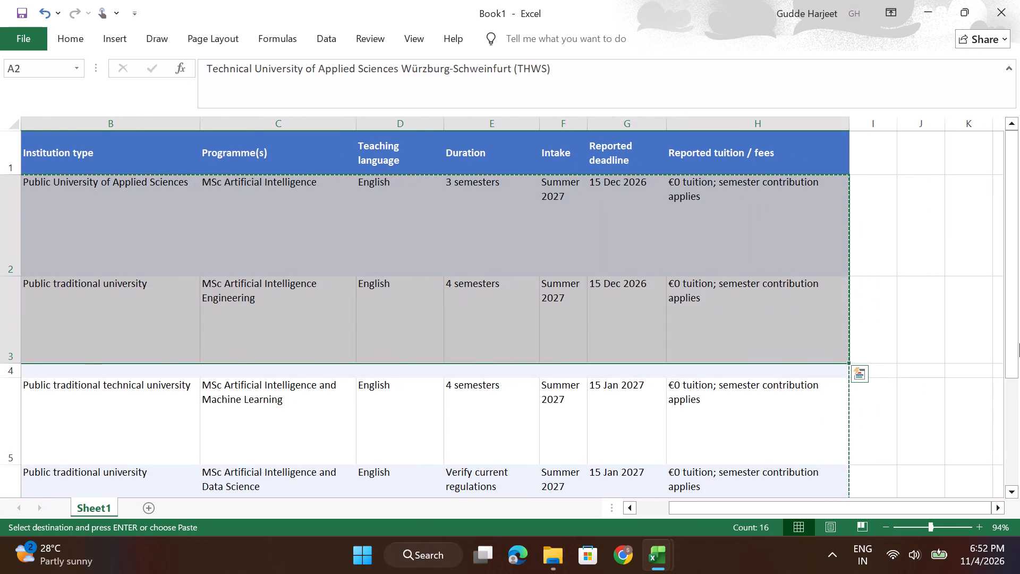
pyautogui.hotkey('ctrl', 'c')
pyautogui.hotkey('alt', 'Tab')
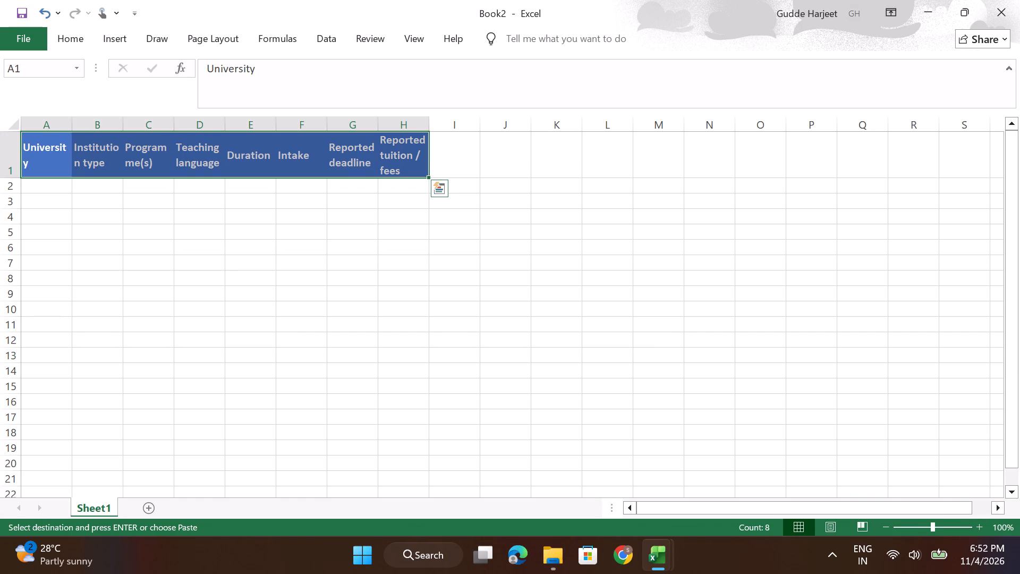
pyautogui.click(57, 191)
pyautogui.hotkey('ctrl', 'v')
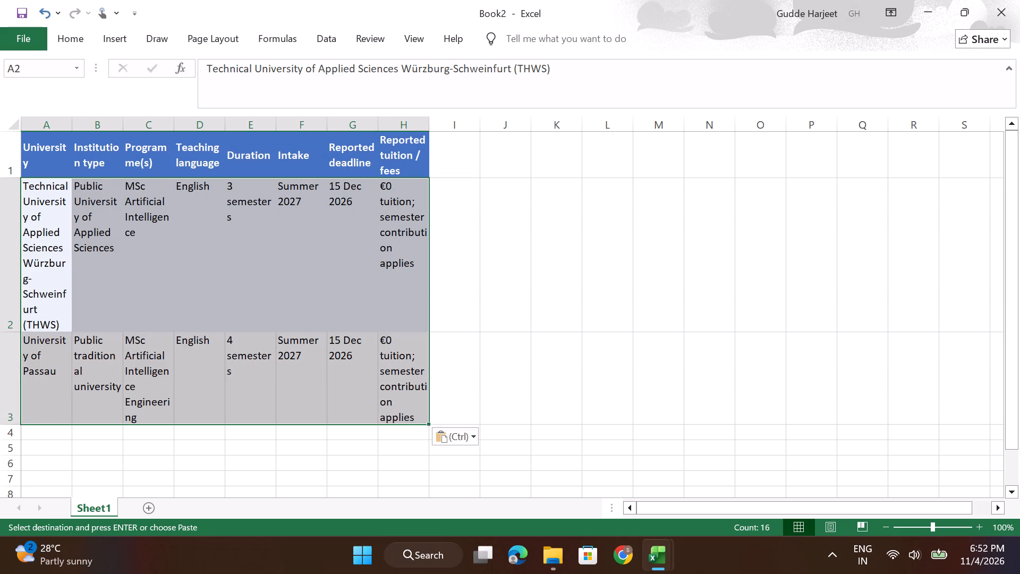
# Copy the Technical University of Darmstadt, University of Kassel and Trier University entries across all columns from Book1 into Book2, starting at A4.
pyautogui.hotkey('alt', 'Tab')
pyautogui.scroll(-2, 347, 275)
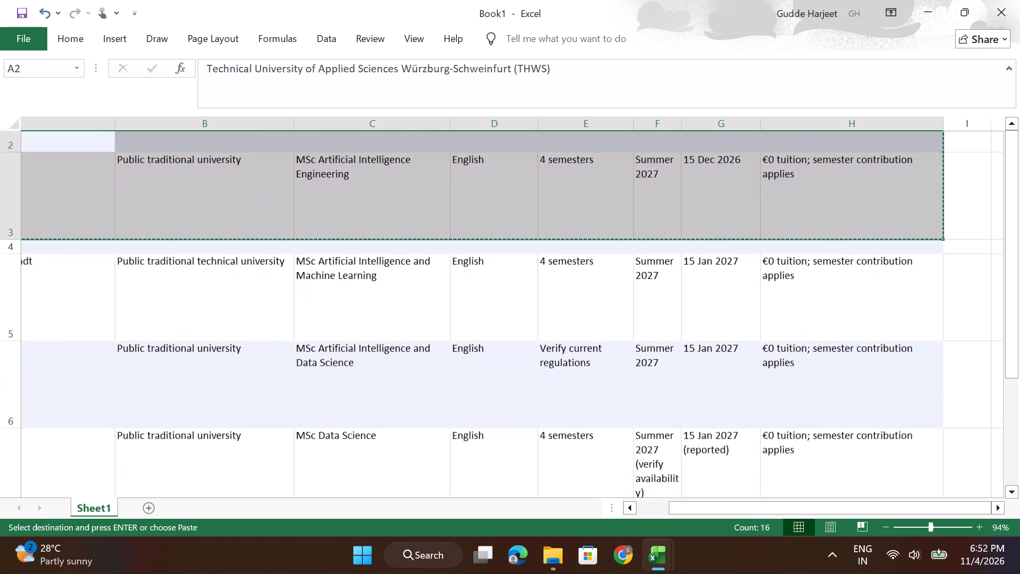
pyautogui.scroll(-1, 347, 275)
pyautogui.hscroll(3, 347, 275)
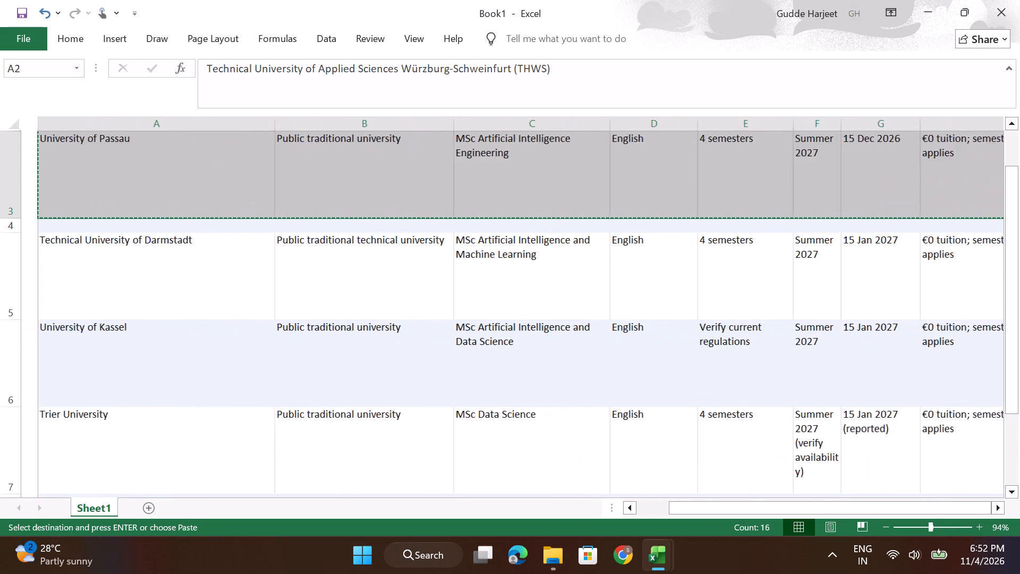
pyautogui.hscroll(2, 347, 275)
pyautogui.scroll(1, 347, 275)
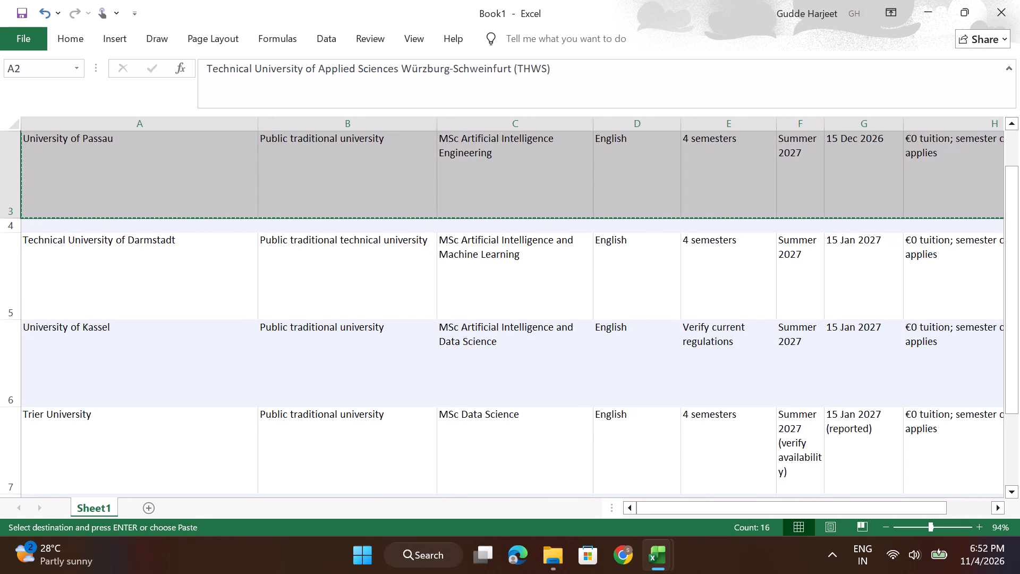
pyautogui.scroll(5, 347, 275)
pyautogui.scroll(-3, 347, 275)
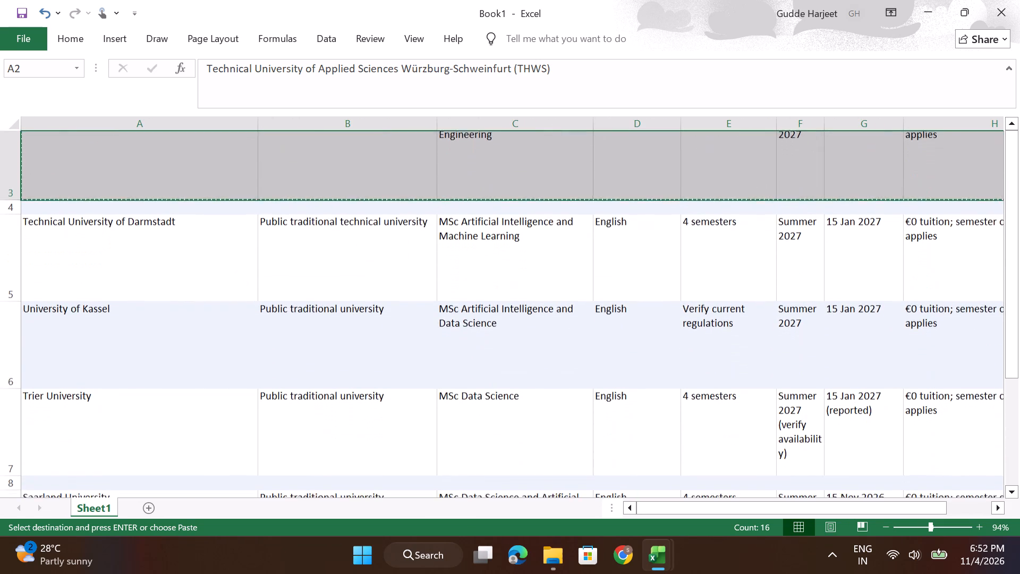
pyautogui.scroll(-3, 347, 275)
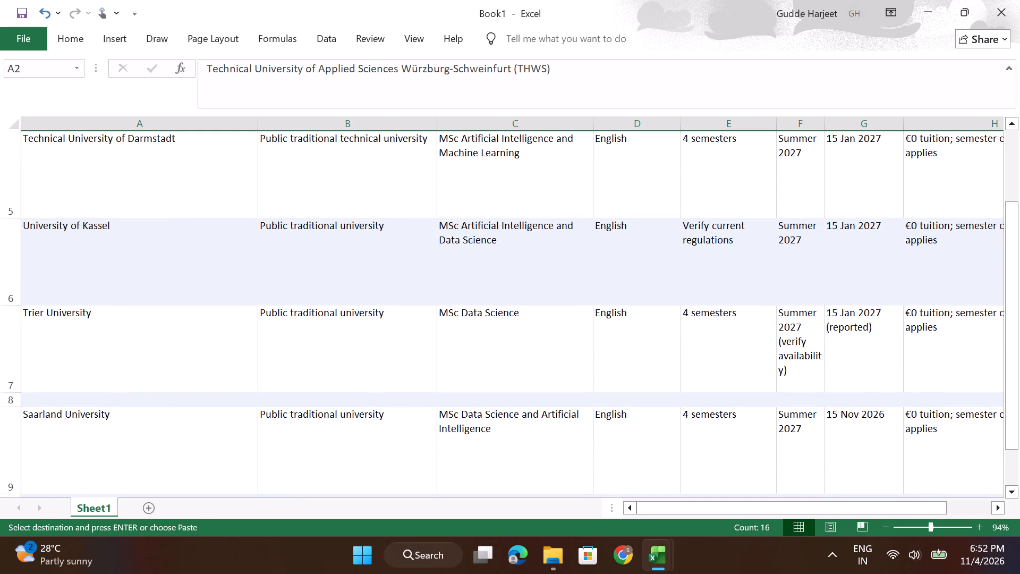
pyautogui.moveTo(45, 149); pyautogui.dragTo(784, 343)
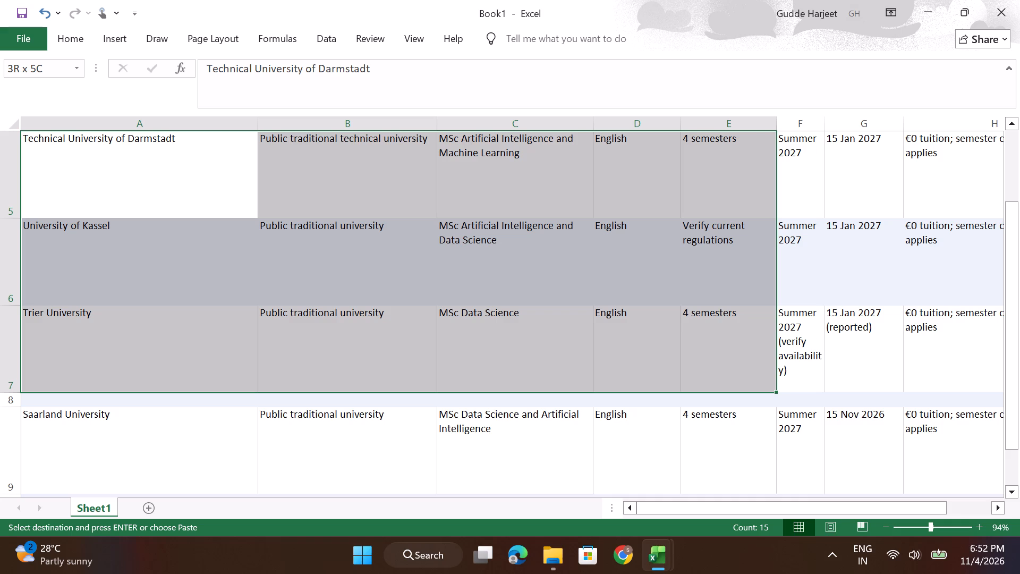
pyautogui.moveTo(784, 343); pyautogui.dragTo(1019, 343)
pyautogui.hotkey('ctrl', 'c')
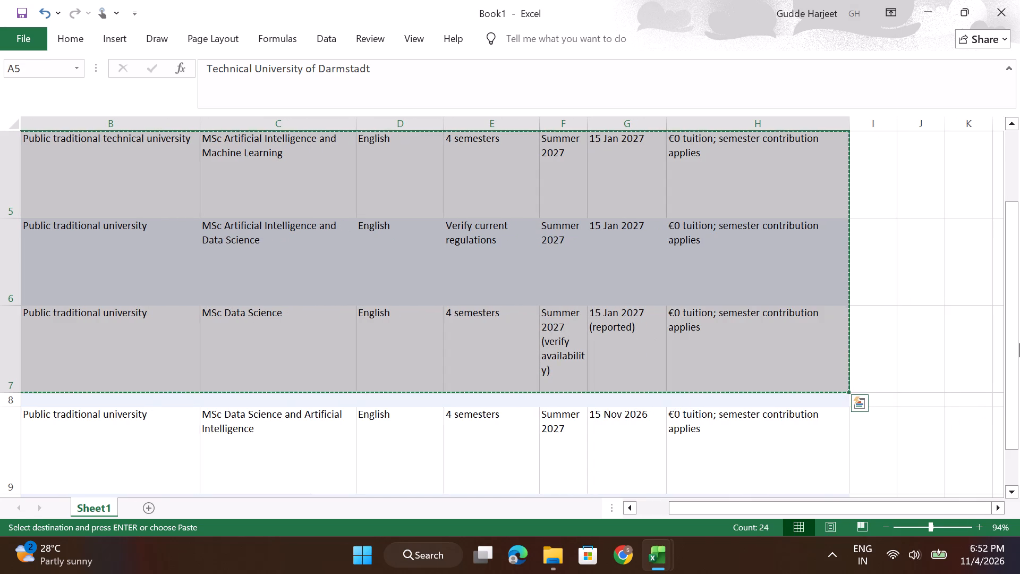
pyautogui.hotkey('alt', 'Tab')
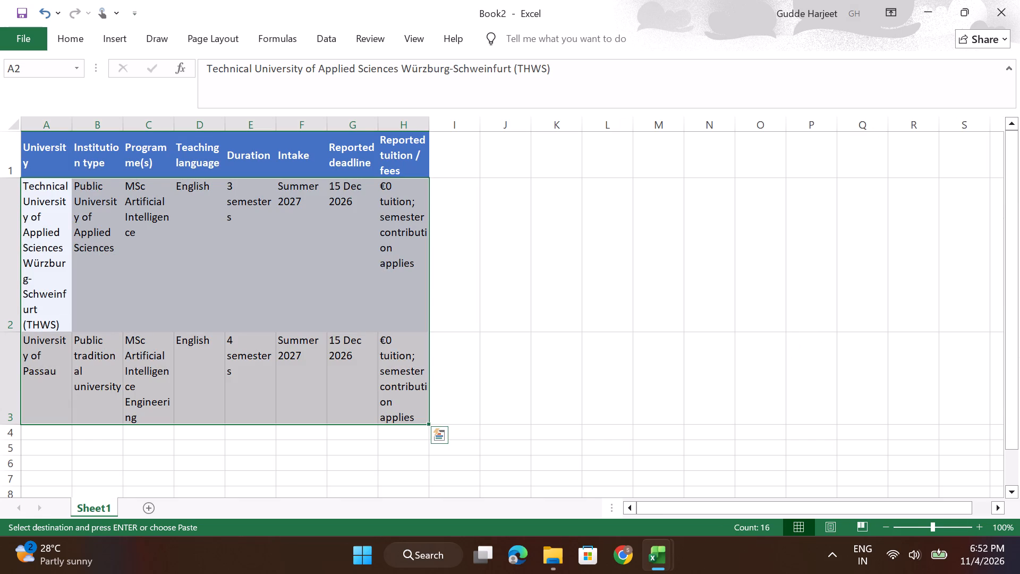
pyautogui.click(47, 433)
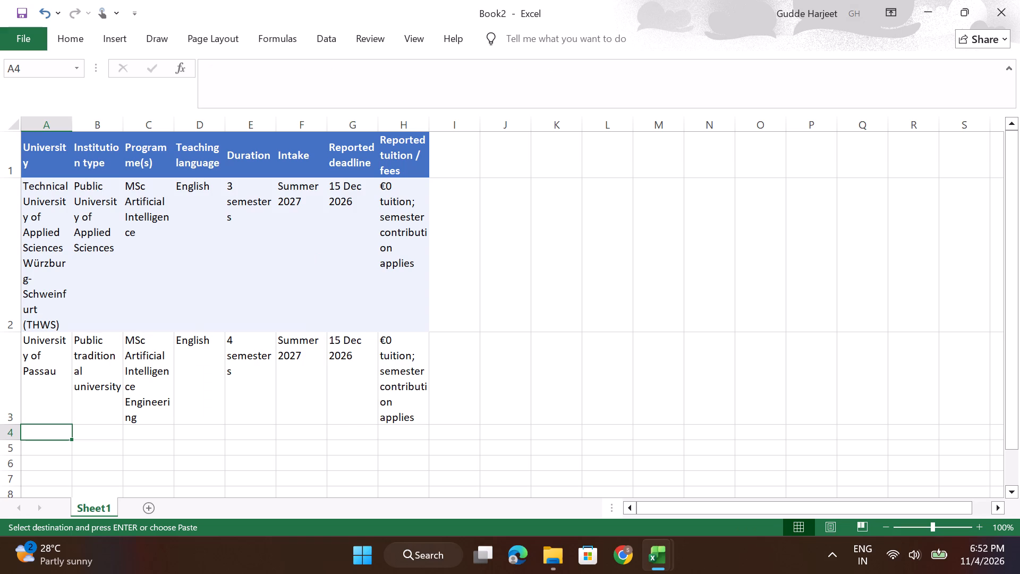
pyautogui.hotkey('ctrl', 'v')
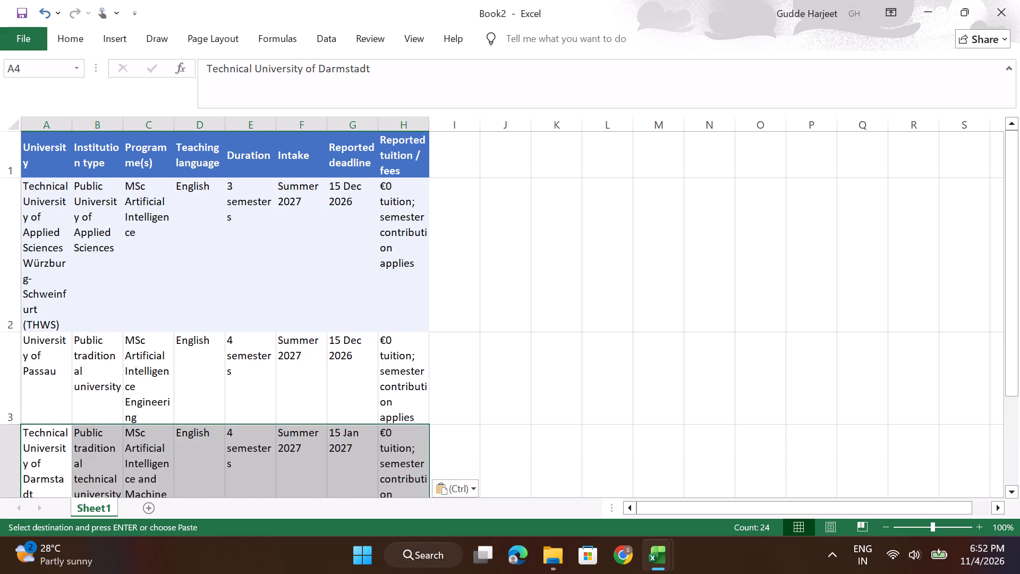
# Copy the Saarland University row's cells from Institution type through Reported tuition / fees from Book1 into Book2, starting at A7.
pyautogui.scroll(-4, 259, 360)
pyautogui.hotkey('alt', 'Tab')
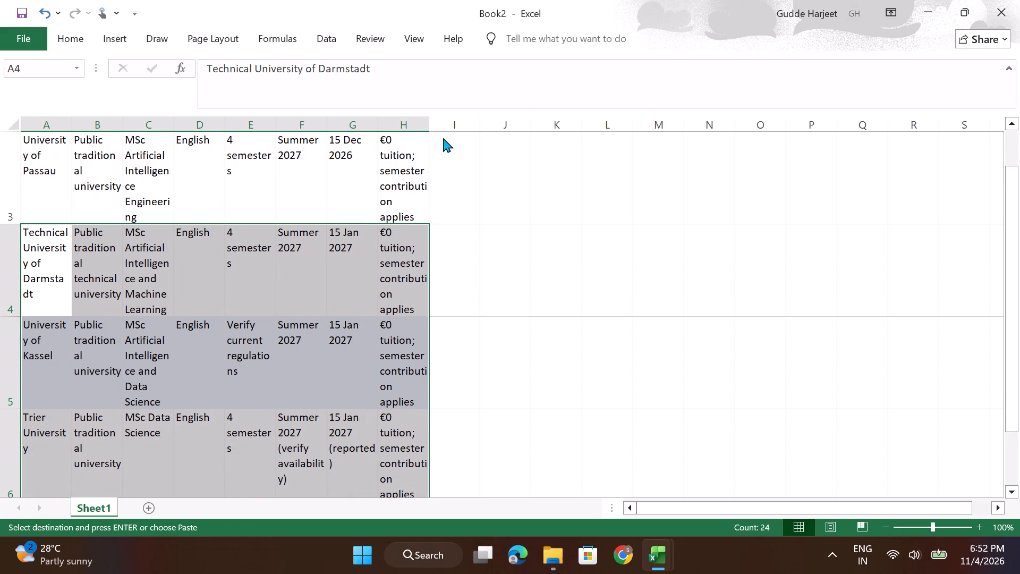
pyautogui.scroll(-3, 231, 284)
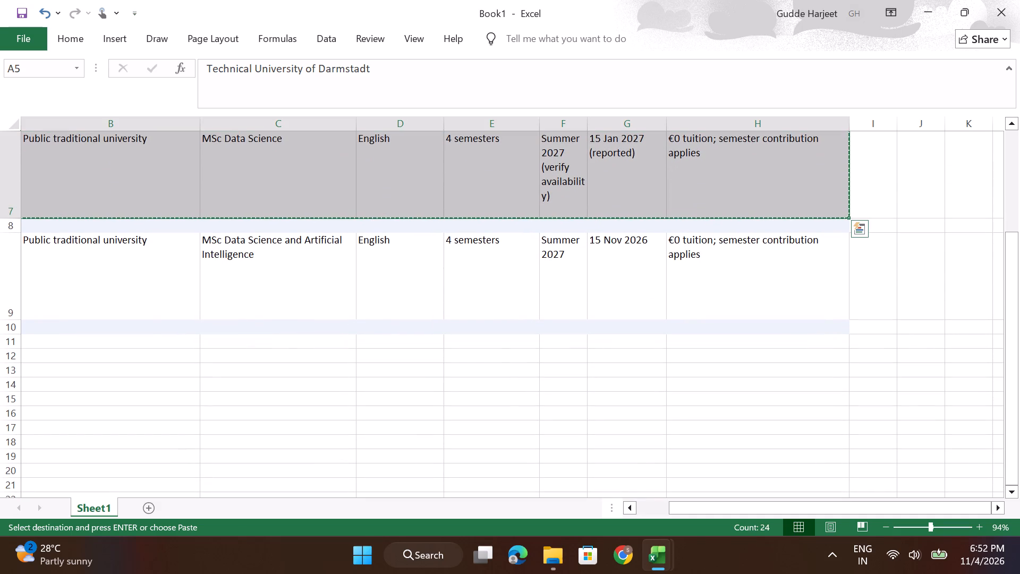
pyautogui.moveTo(38, 252); pyautogui.dragTo(826, 307)
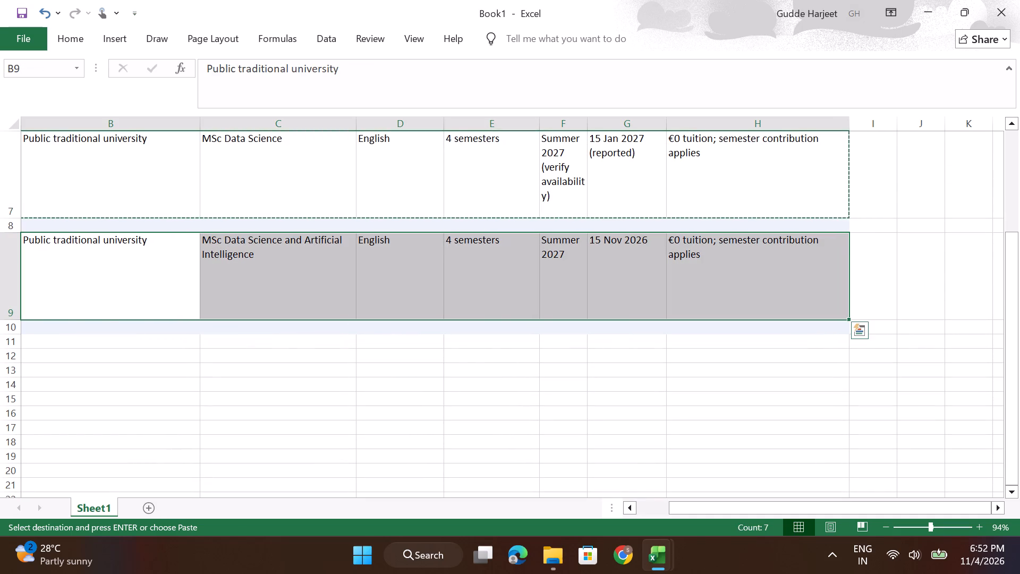
pyautogui.hotkey('ctrl', 'c')
pyautogui.hotkey('alt', 'Tab')
pyautogui.scroll(-2, 116, 416)
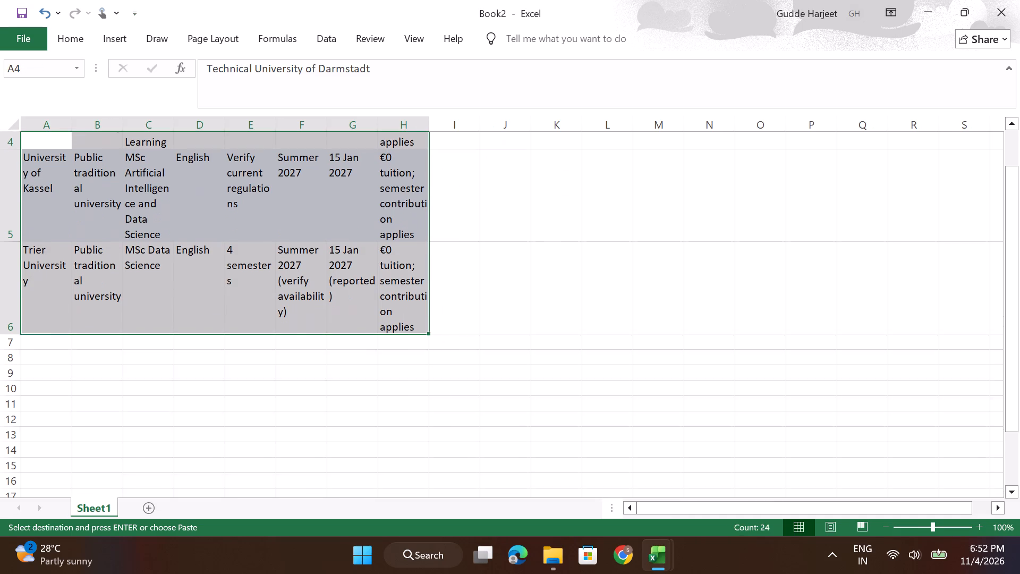
pyautogui.scroll(-1, 116, 416)
pyautogui.click(47, 323)
pyautogui.hotkey('ctrl', 'v')
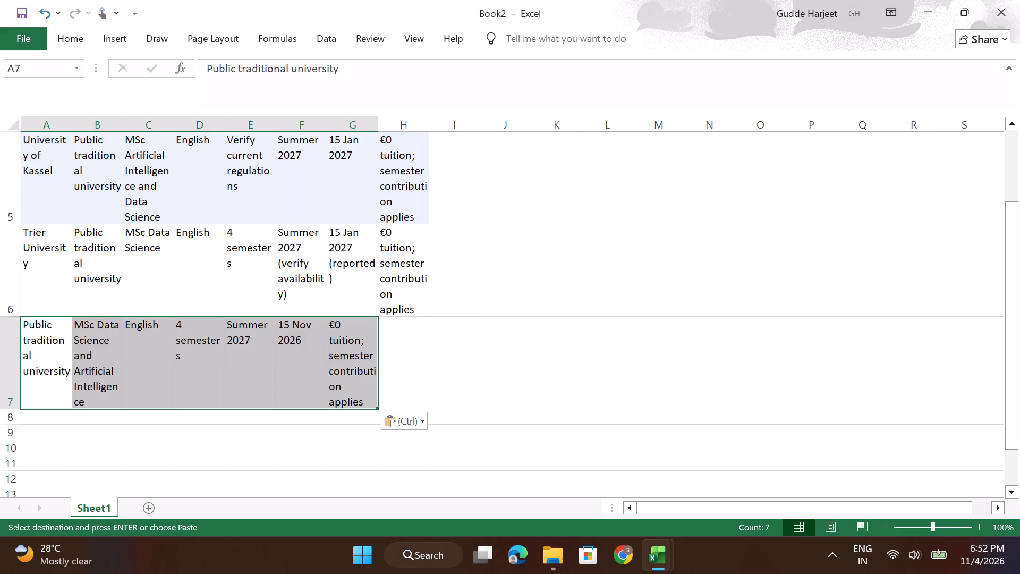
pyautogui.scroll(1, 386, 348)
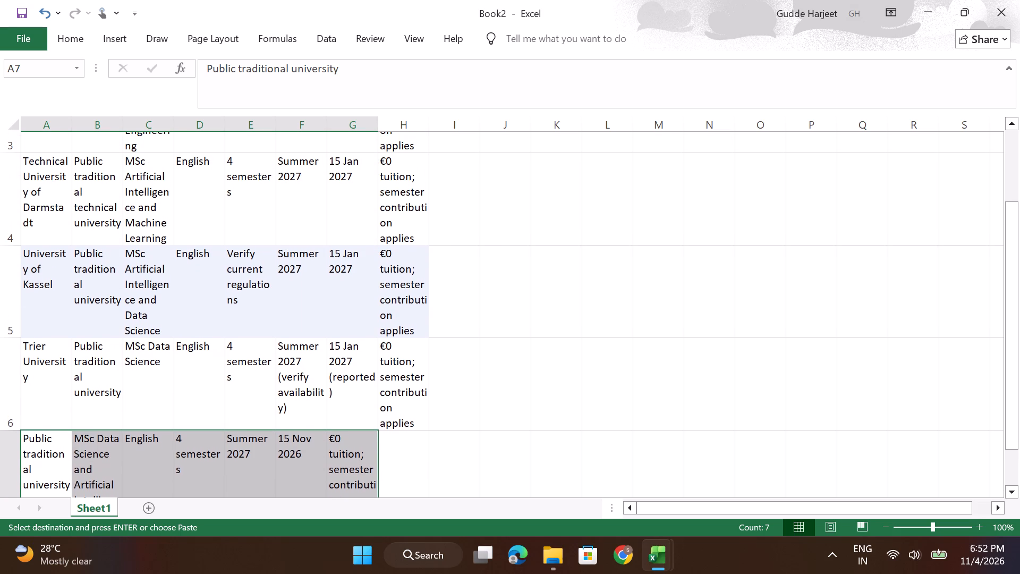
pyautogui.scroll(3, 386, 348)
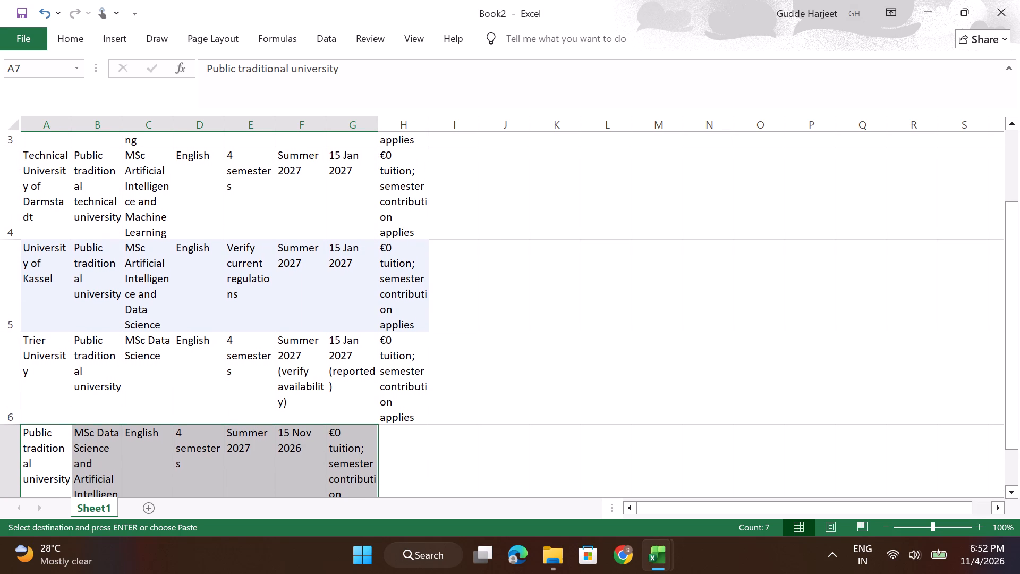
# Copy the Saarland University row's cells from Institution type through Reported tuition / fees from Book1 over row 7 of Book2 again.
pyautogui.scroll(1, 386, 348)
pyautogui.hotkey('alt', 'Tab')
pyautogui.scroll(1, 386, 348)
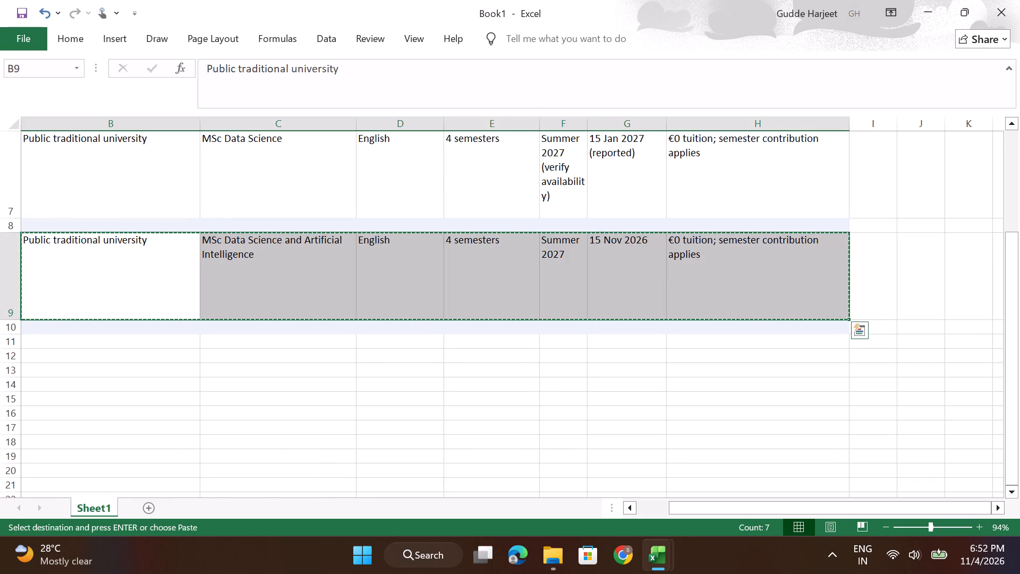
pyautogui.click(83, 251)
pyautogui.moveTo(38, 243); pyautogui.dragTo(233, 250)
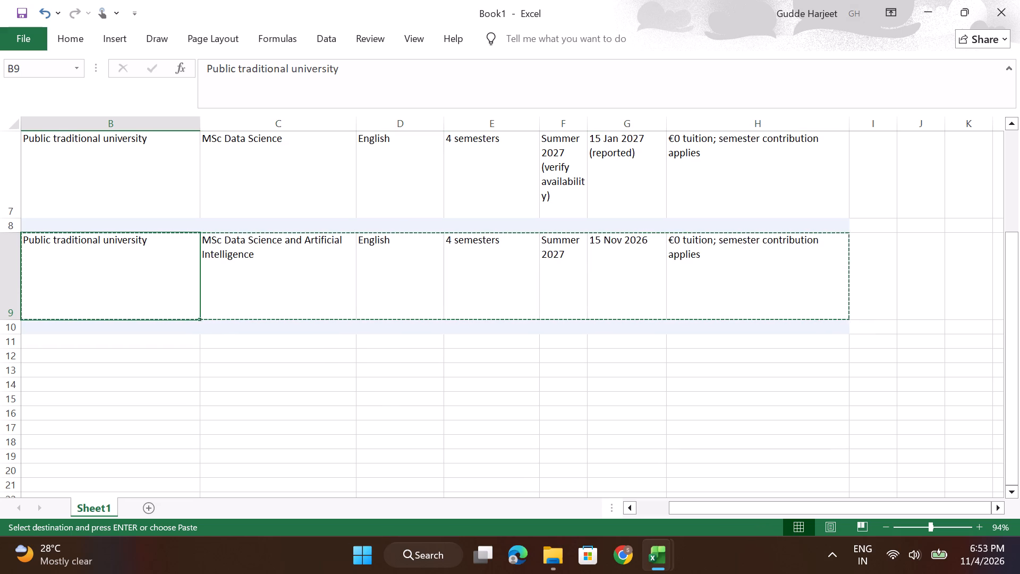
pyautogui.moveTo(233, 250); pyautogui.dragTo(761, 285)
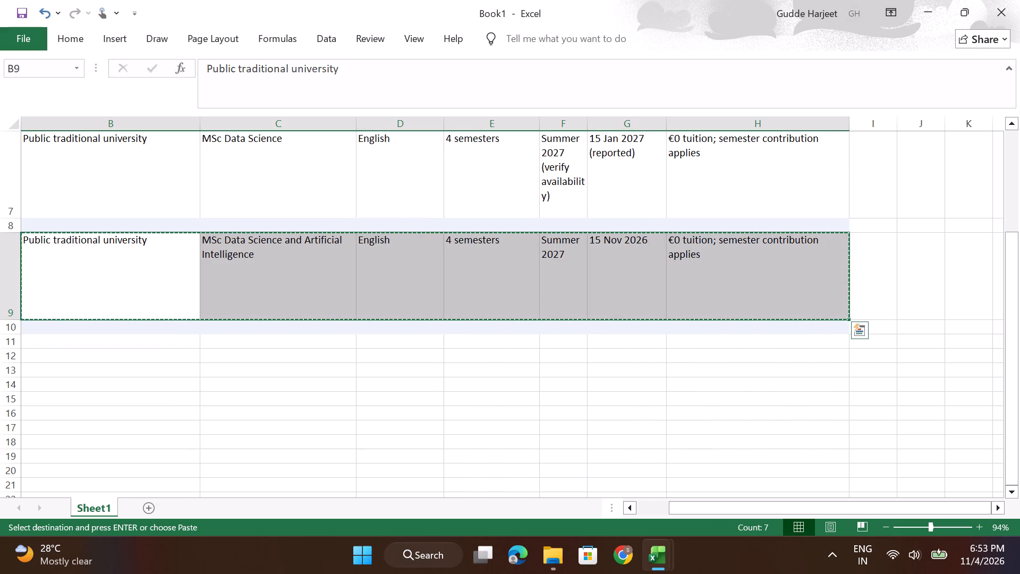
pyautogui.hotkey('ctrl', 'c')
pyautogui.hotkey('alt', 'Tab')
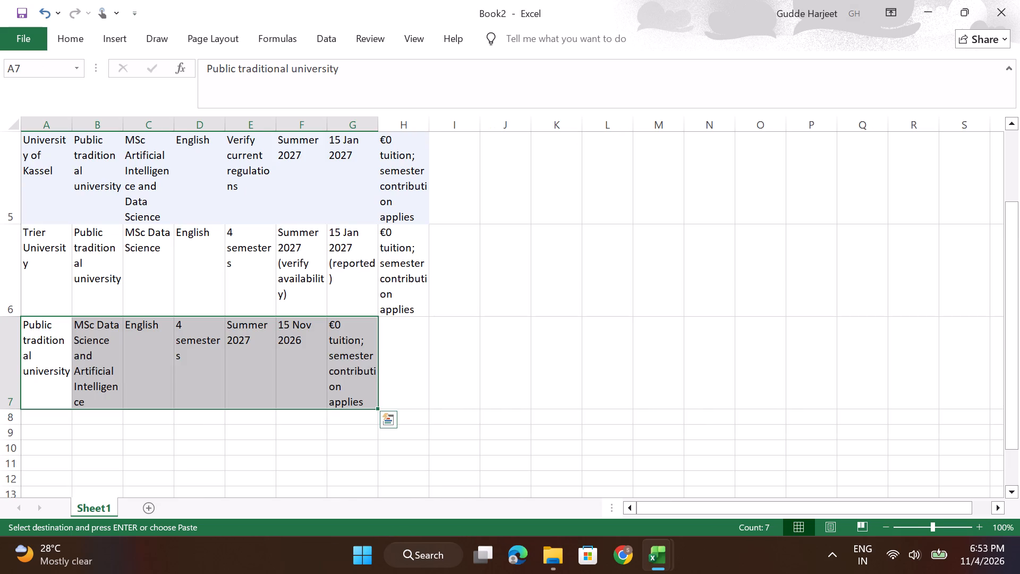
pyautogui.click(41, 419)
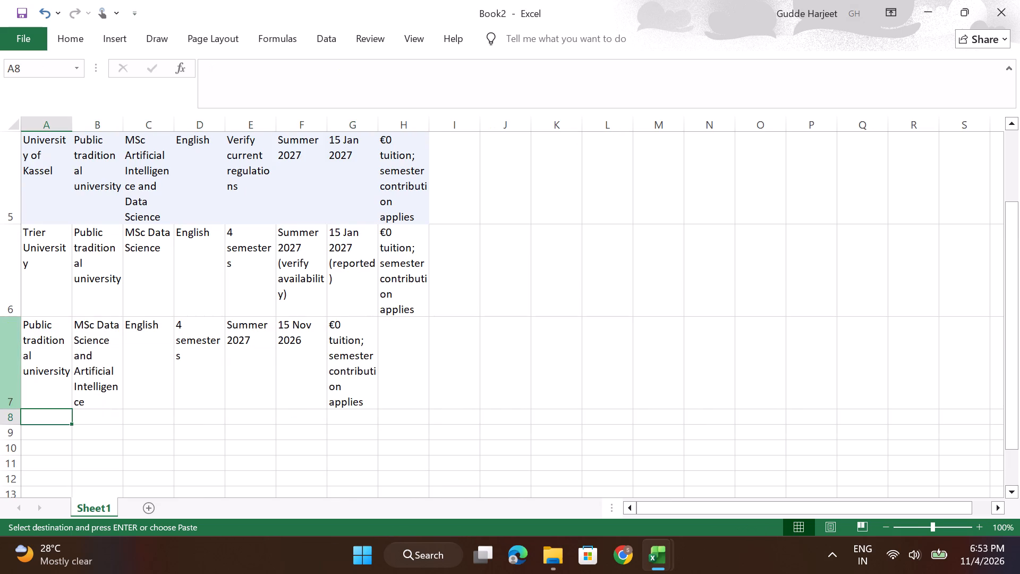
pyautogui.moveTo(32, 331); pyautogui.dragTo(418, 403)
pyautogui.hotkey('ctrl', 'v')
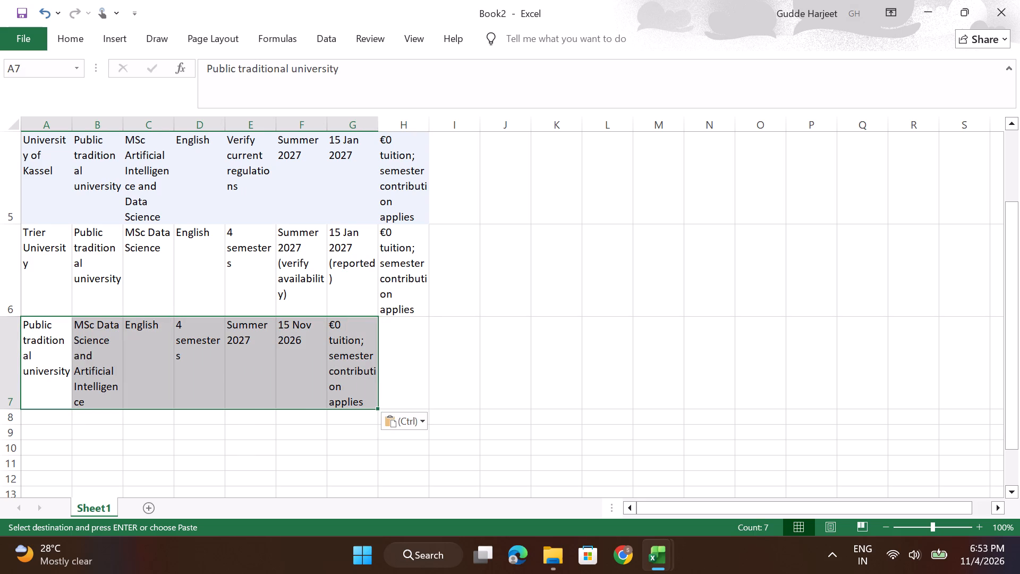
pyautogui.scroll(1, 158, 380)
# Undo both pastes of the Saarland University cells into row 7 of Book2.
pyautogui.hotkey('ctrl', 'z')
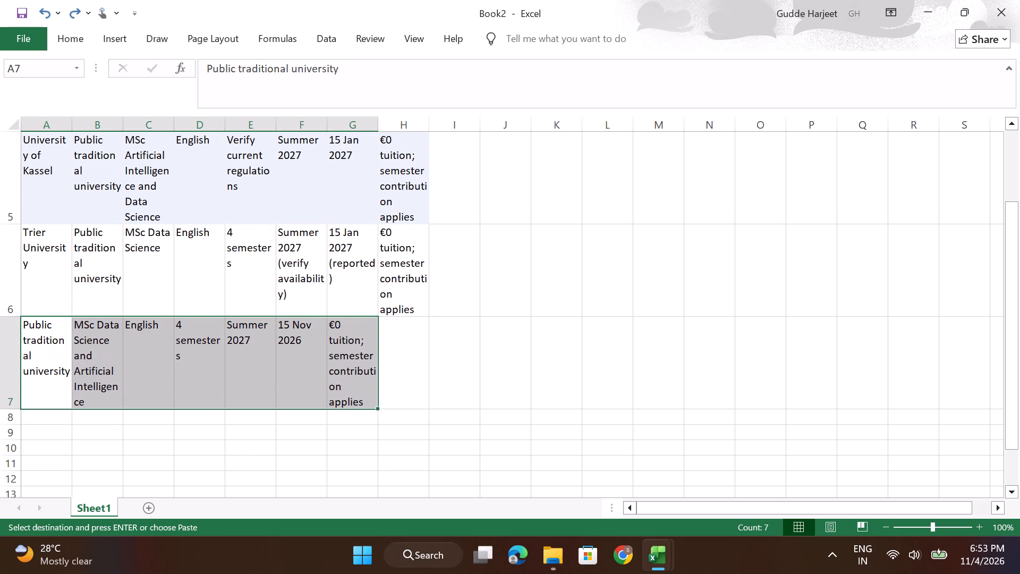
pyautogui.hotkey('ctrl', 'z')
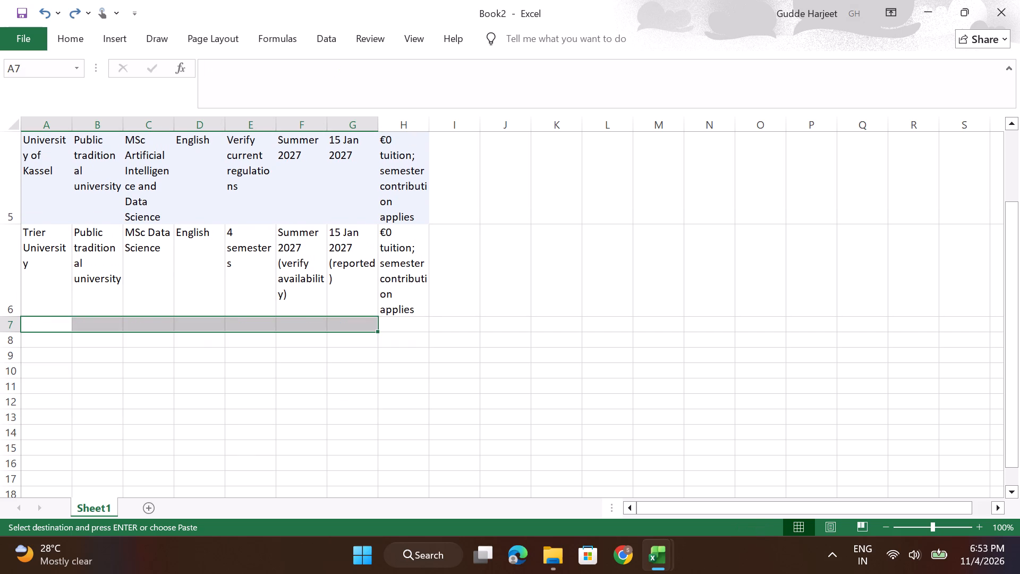
# Copy the complete Saarland University row, from University through Reported tuition / fees, from Book1 into Book2, starting at A7.
pyautogui.click(57, 327)
pyautogui.hotkey('alt', 'Tab')
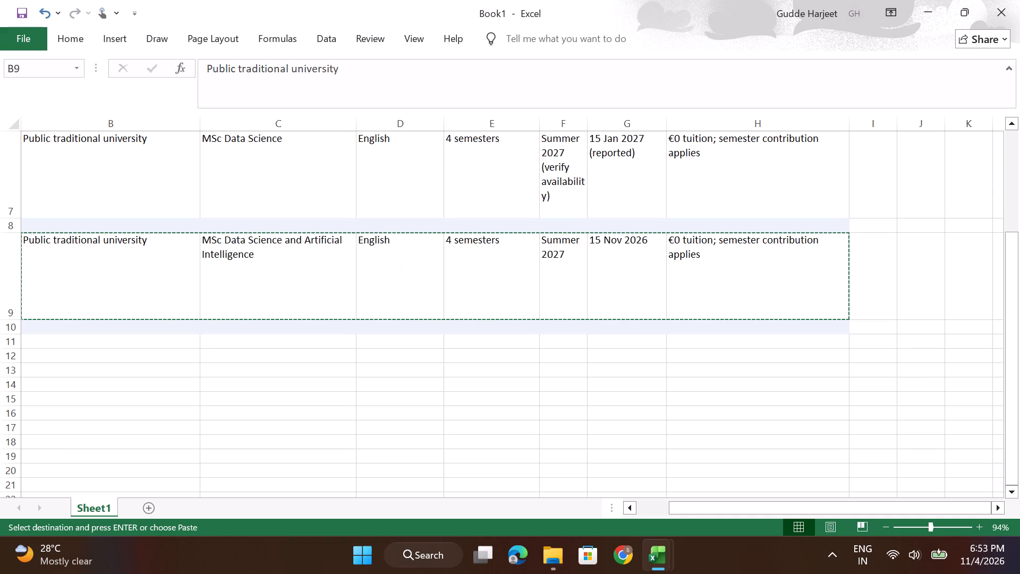
pyautogui.hotkey('alt', 'Tab')
pyautogui.hotkey('alt', 'Tab')
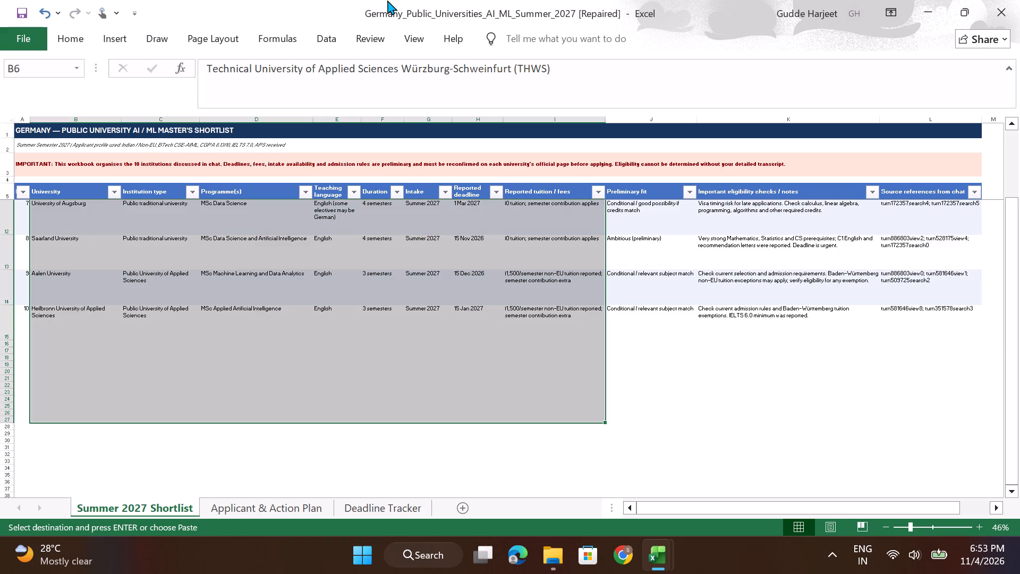
pyautogui.hotkey('alt', 'Tab')
pyautogui.hotkey('alt', 'Tab')
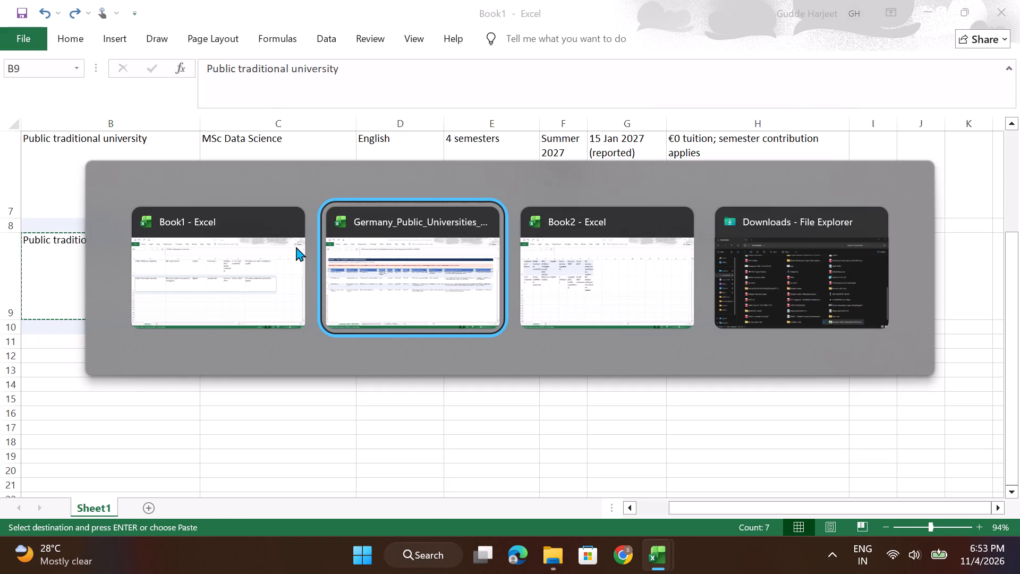
pyautogui.hotkey('alt', 'Tab')
pyautogui.hotkey('alt', 'Tab')
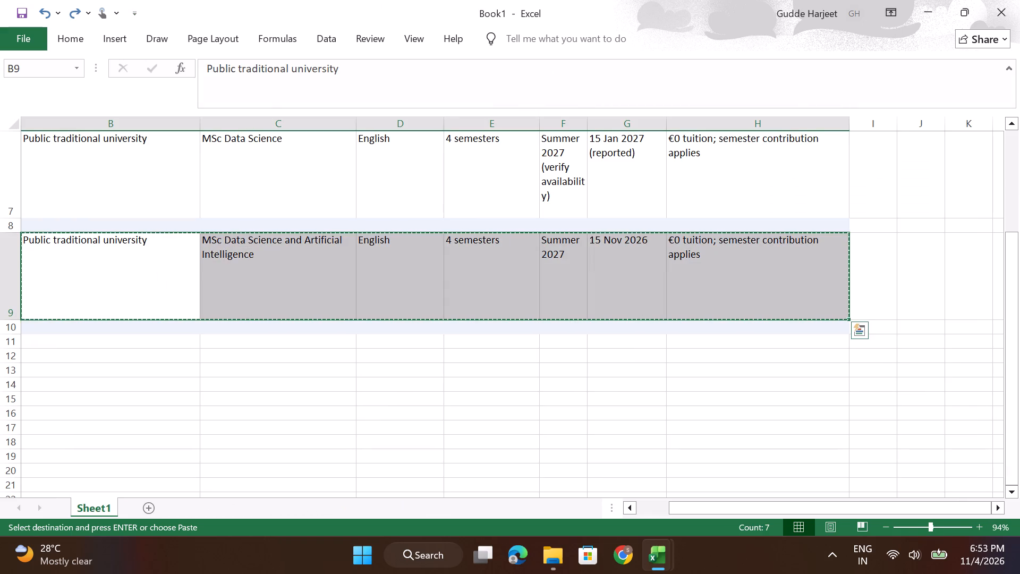
pyautogui.hscroll(6, 133, 235)
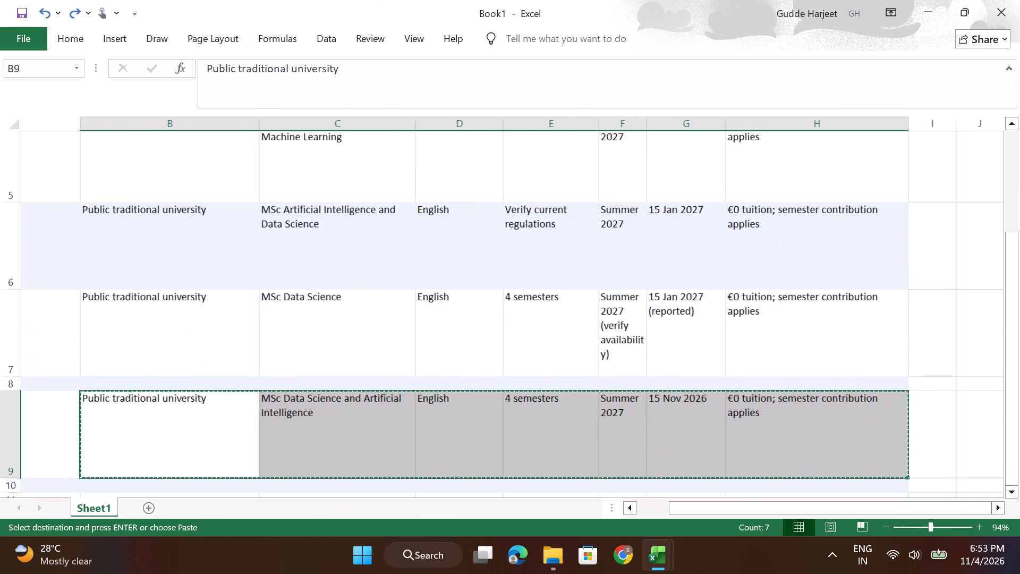
pyautogui.hscroll(9, 133, 235)
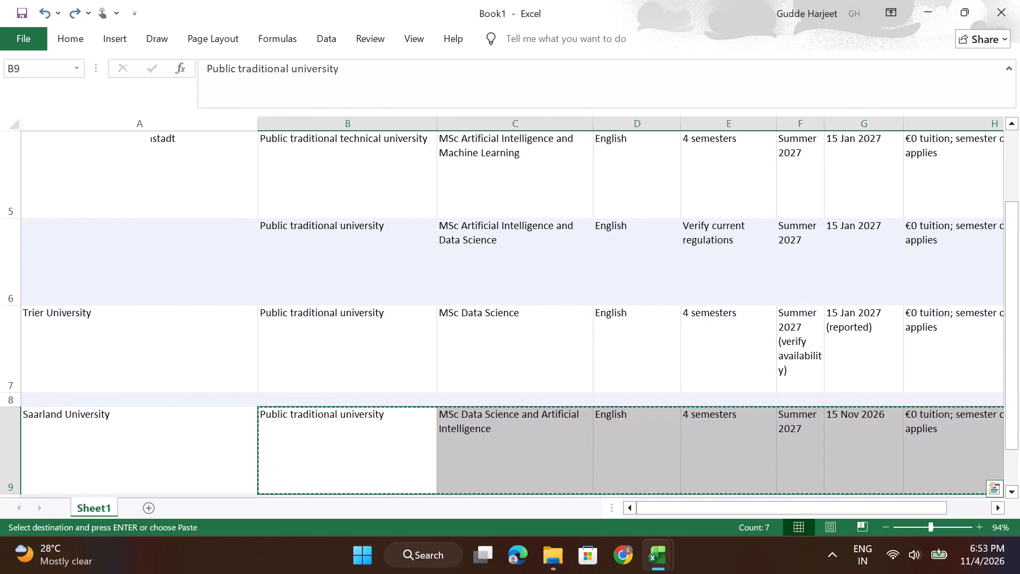
pyautogui.click(73, 416)
pyautogui.moveTo(73, 416); pyautogui.dragTo(922, 463)
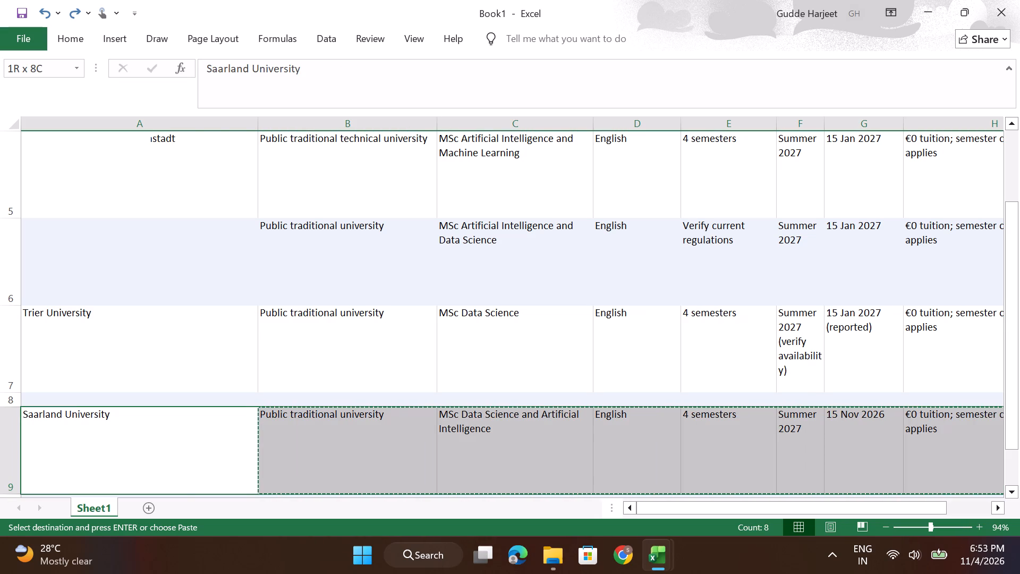
pyautogui.moveTo(922, 463); pyautogui.dragTo(1019, 463)
pyautogui.hotkey('ctrl', 'c')
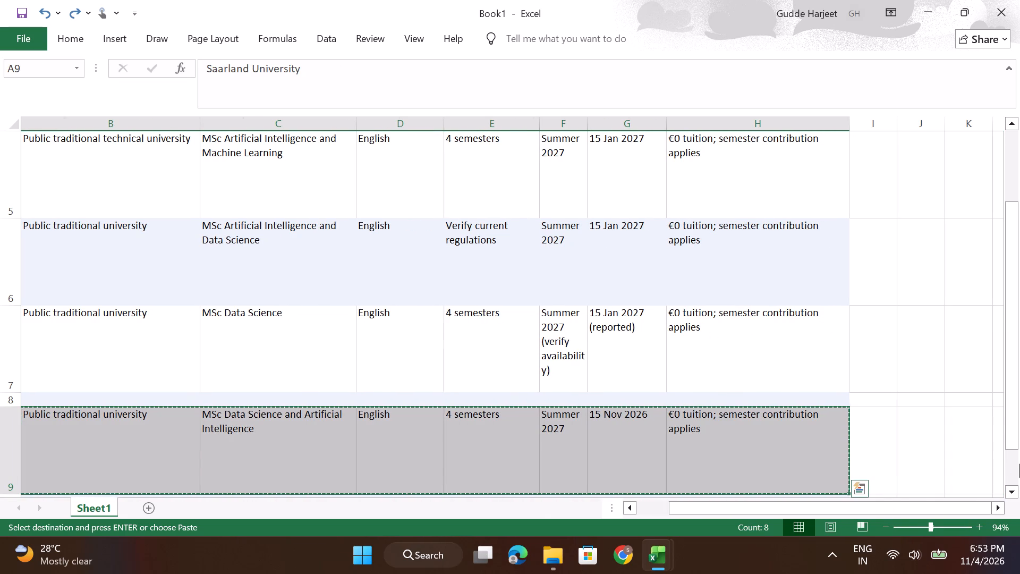
pyautogui.hotkey('alt', 'Tab')
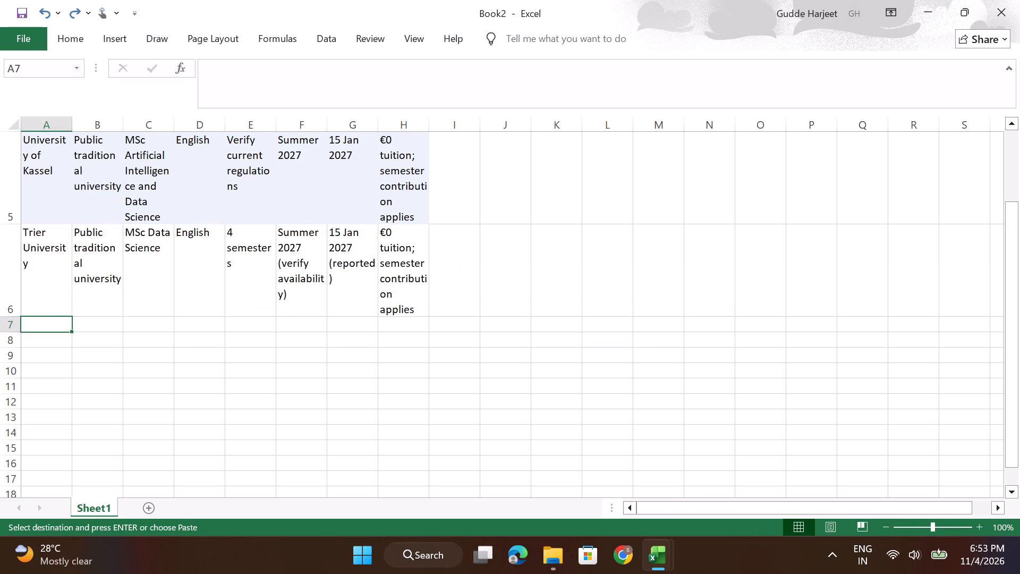
pyautogui.hotkey('ctrl', 'v')
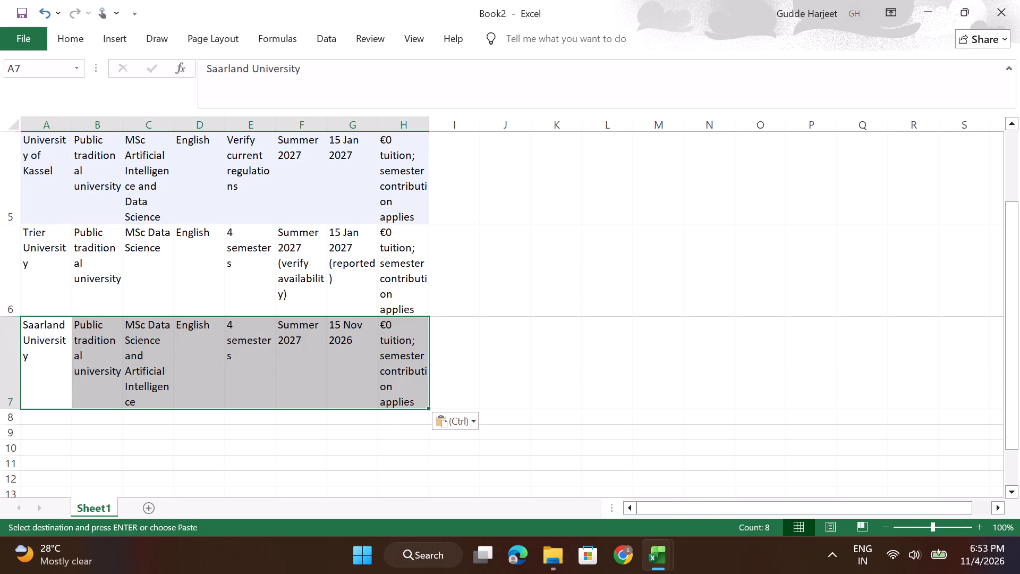
# Widen columns A through H of Book2 to fit their text better, making the Reported tuition / fees column 15.00 wide.
pyautogui.scroll(7, 418, 193)
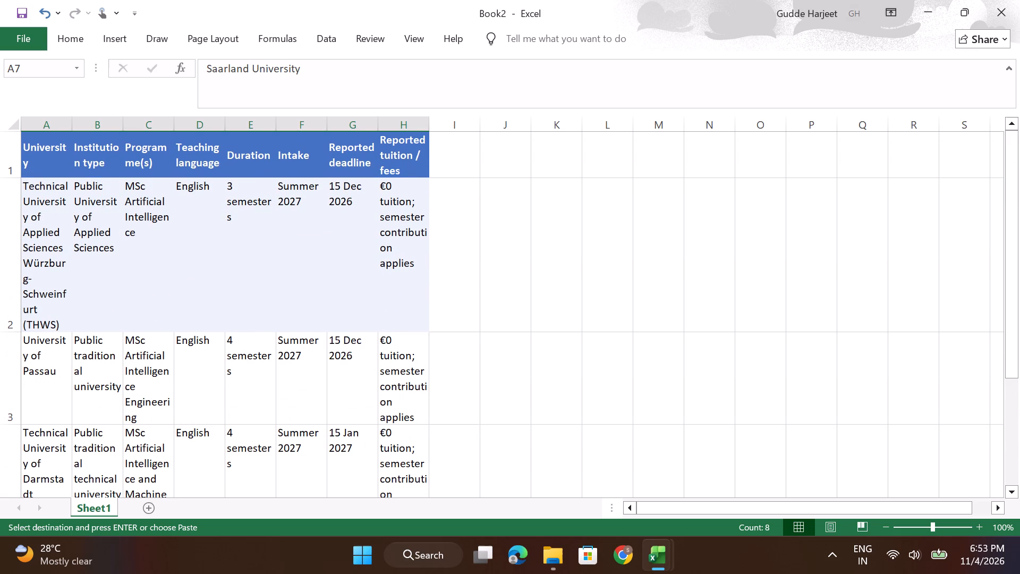
pyautogui.moveTo(72, 121); pyautogui.dragTo(207, 111)
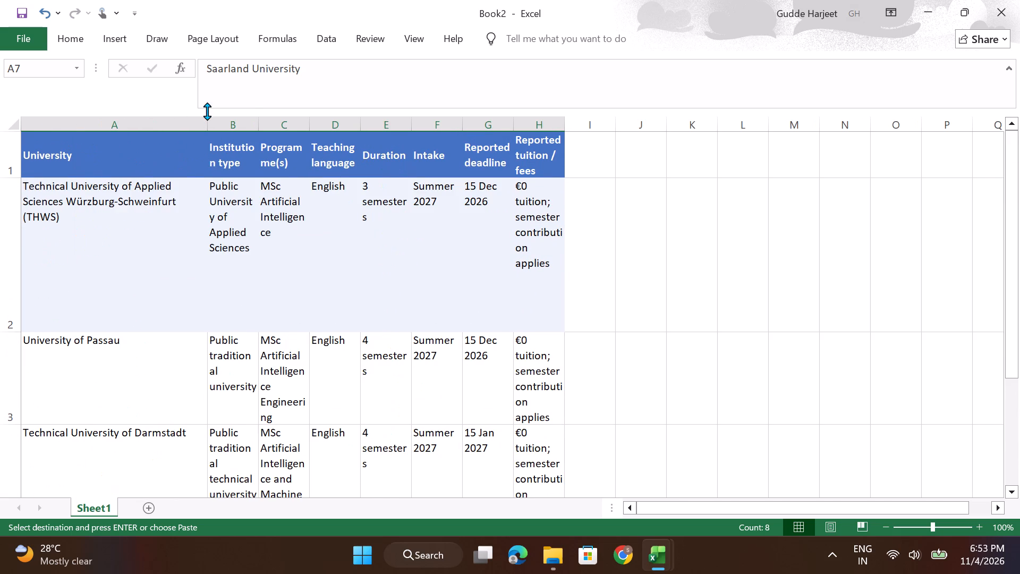
pyautogui.moveTo(258, 124); pyautogui.dragTo(387, 120)
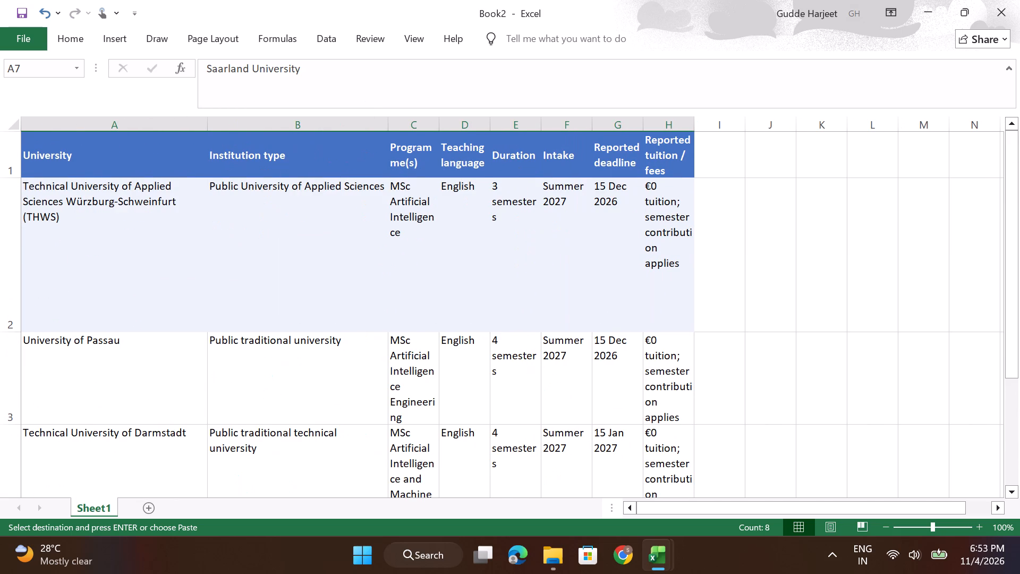
pyautogui.moveTo(439, 125); pyautogui.dragTo(555, 128)
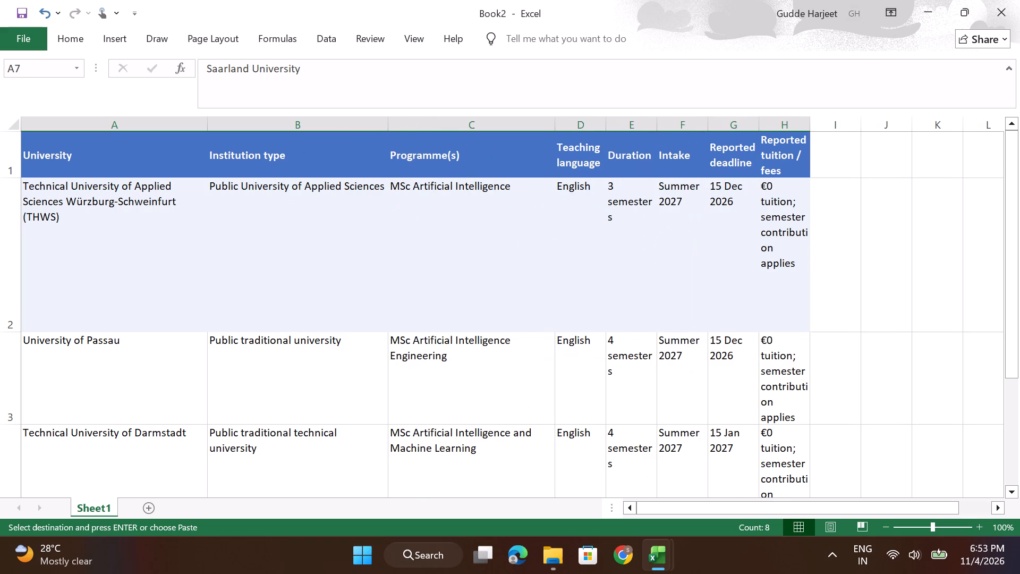
pyautogui.moveTo(603, 123); pyautogui.dragTo(606, 123)
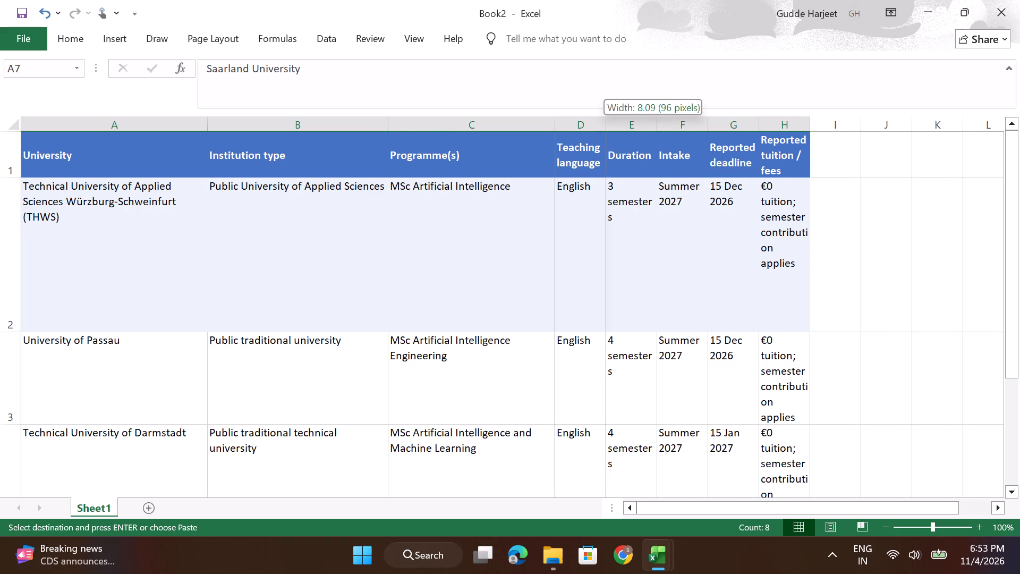
pyautogui.moveTo(606, 123); pyautogui.dragTo(635, 121)
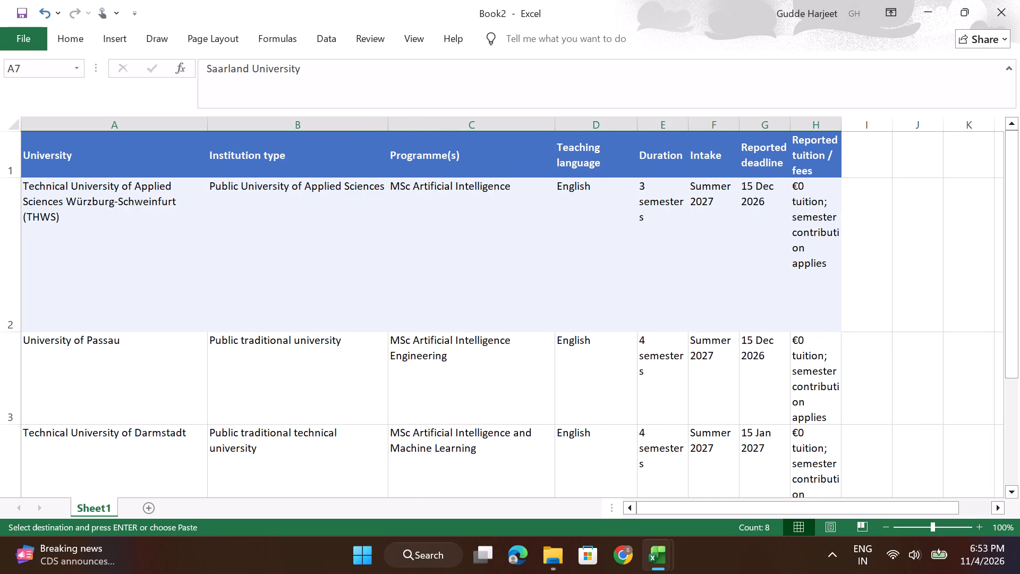
pyautogui.moveTo(691, 126); pyautogui.dragTo(735, 128)
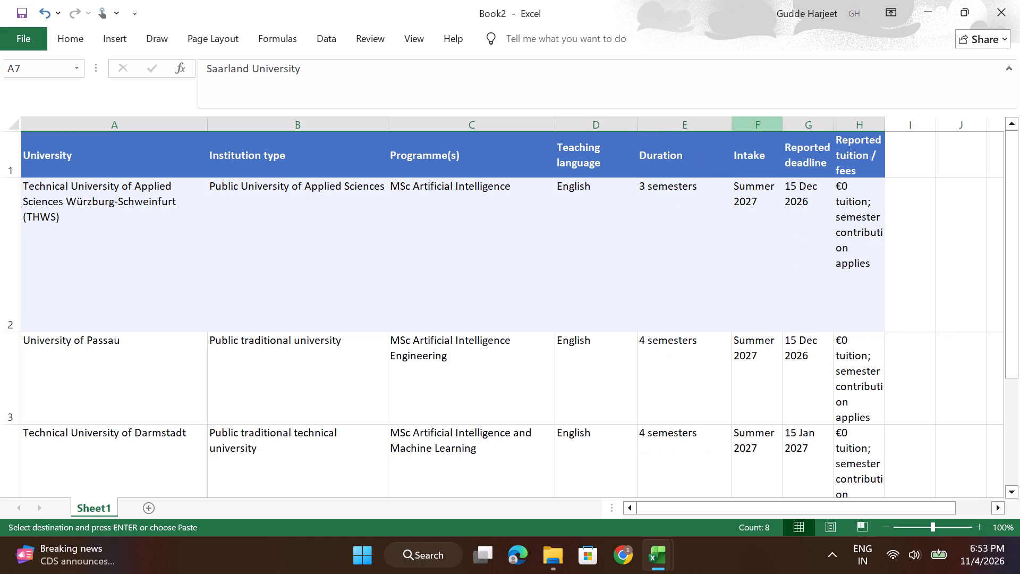
pyautogui.moveTo(783, 124); pyautogui.dragTo(820, 120)
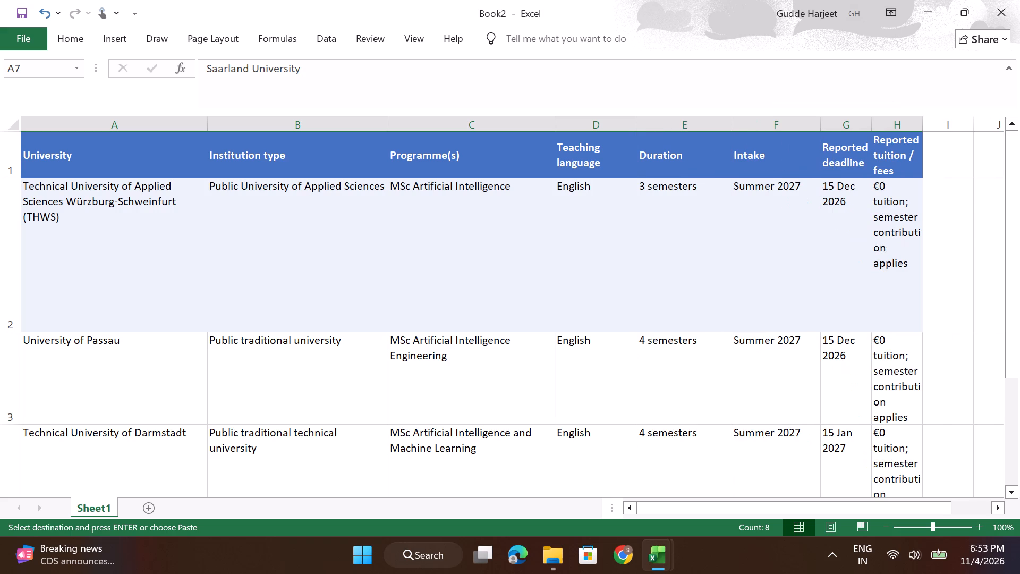
pyautogui.moveTo(871, 124); pyautogui.dragTo(912, 116)
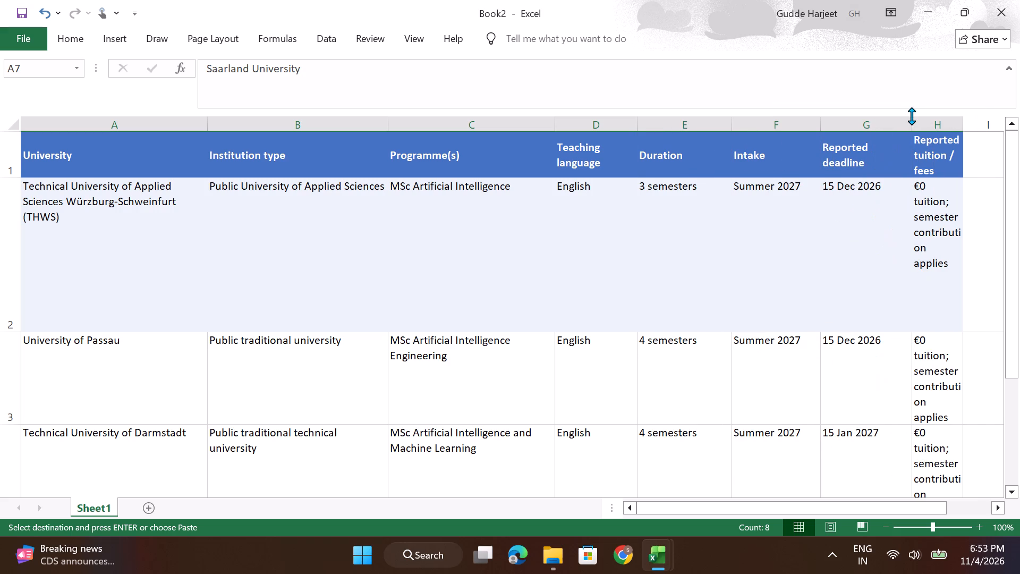
pyautogui.moveTo(963, 121); pyautogui.dragTo(1019, 122)
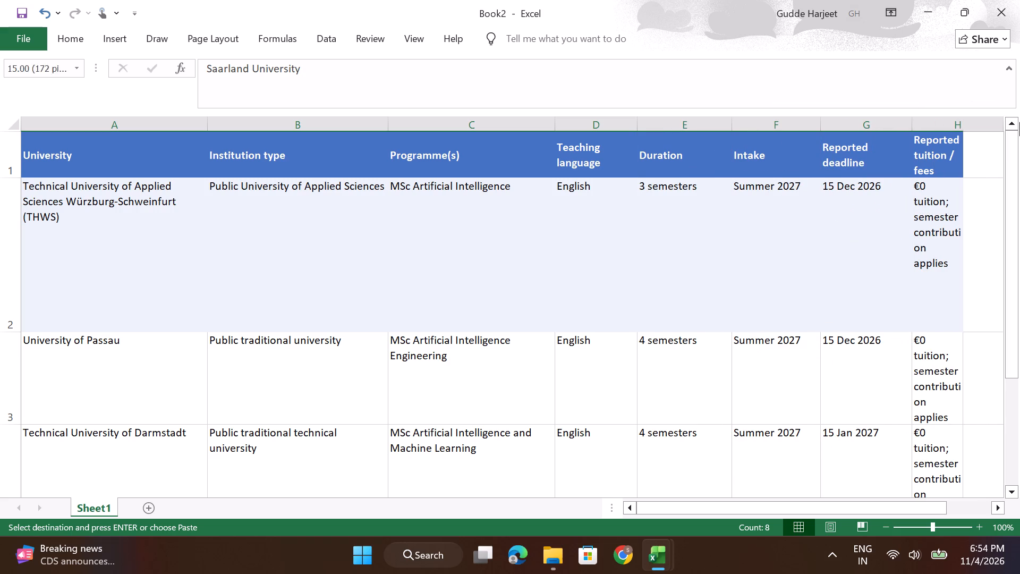
# Review all copied rows in Book2, from the header through Saarland University, for completeness and readable text in columns A to H.
pyautogui.scroll(-3, 844, 230)
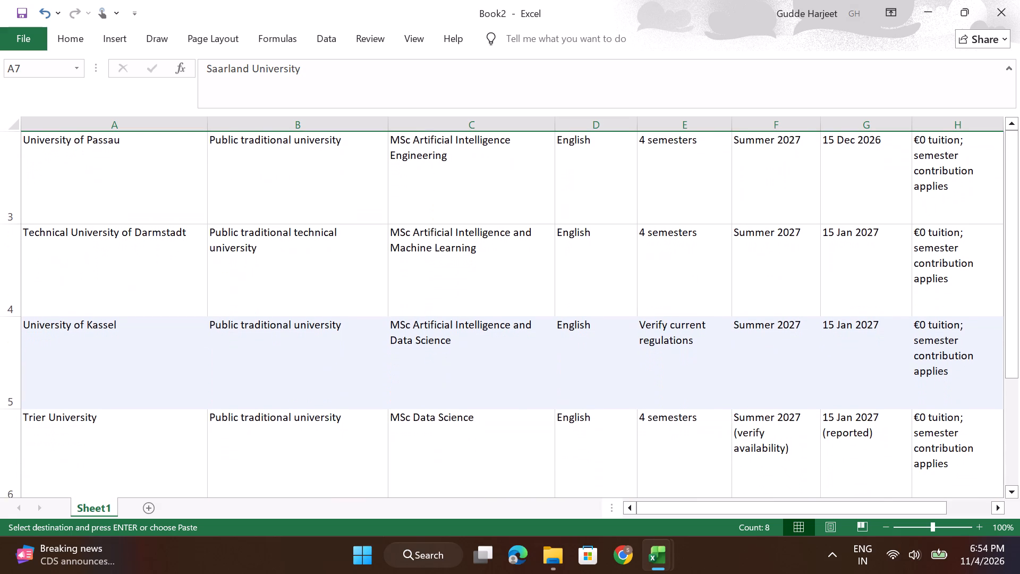
pyautogui.scroll(1, 844, 230)
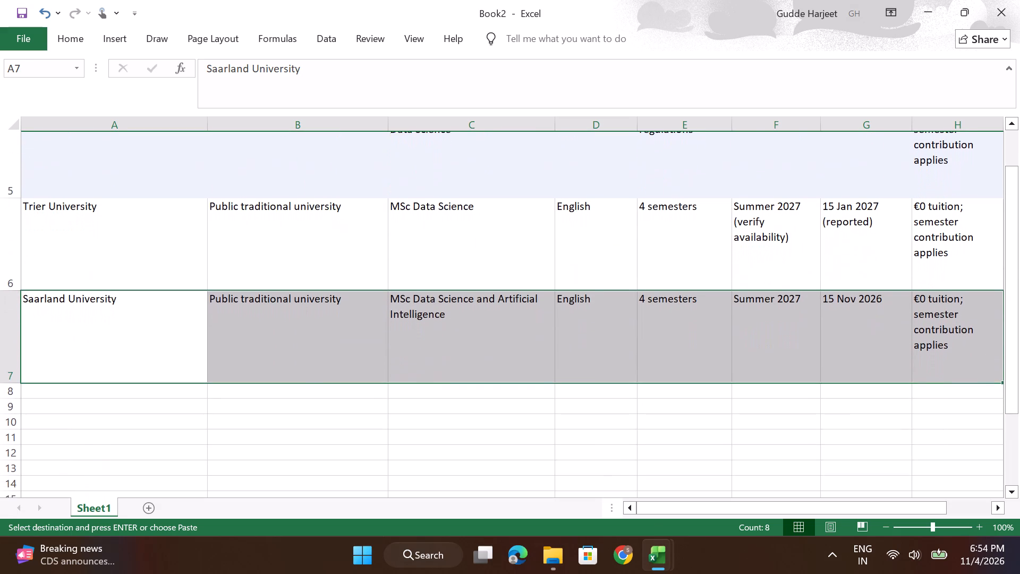
pyautogui.scroll(1, 844, 230)
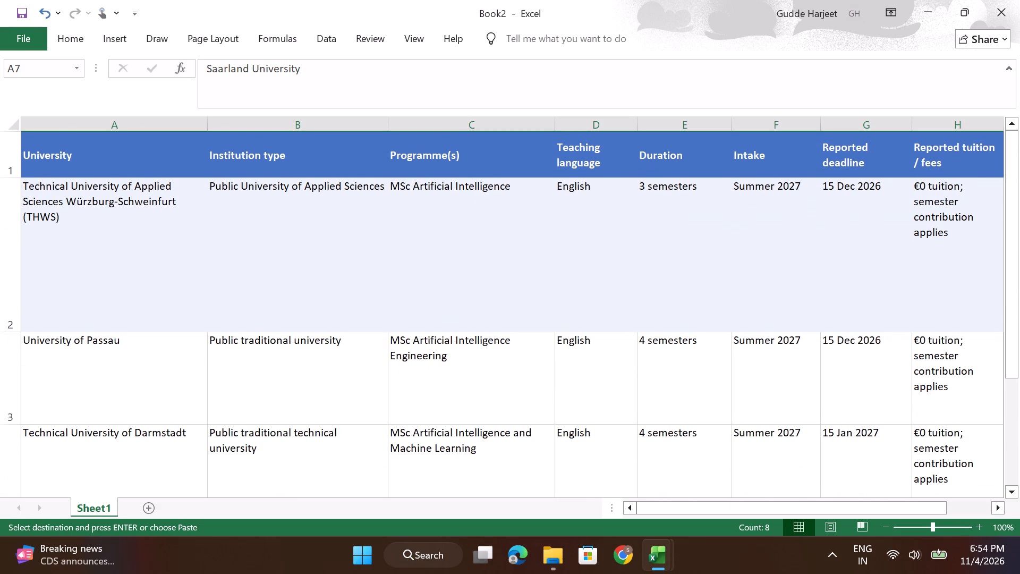
pyautogui.click(12, 163)
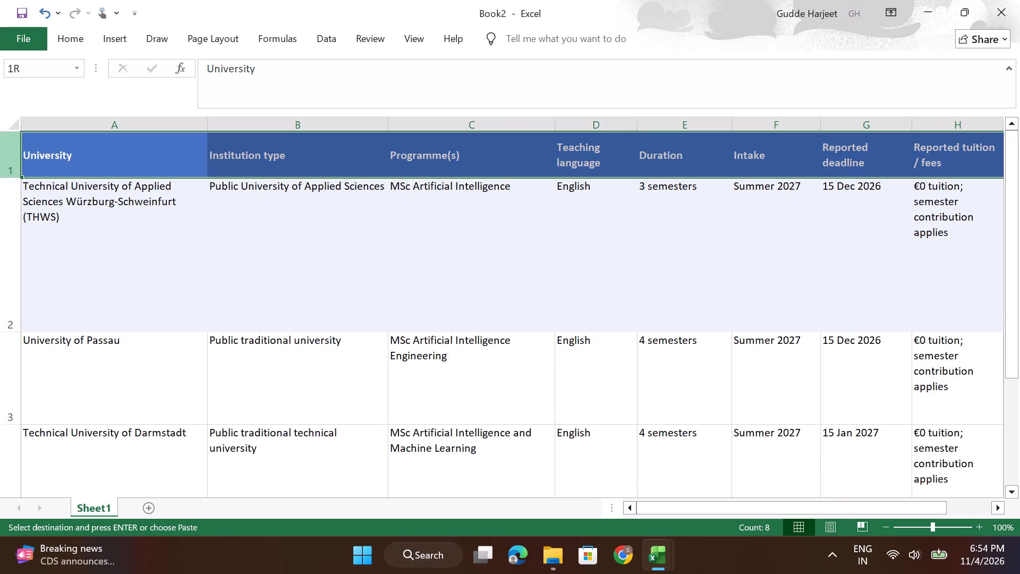
pyautogui.click(17, 218)
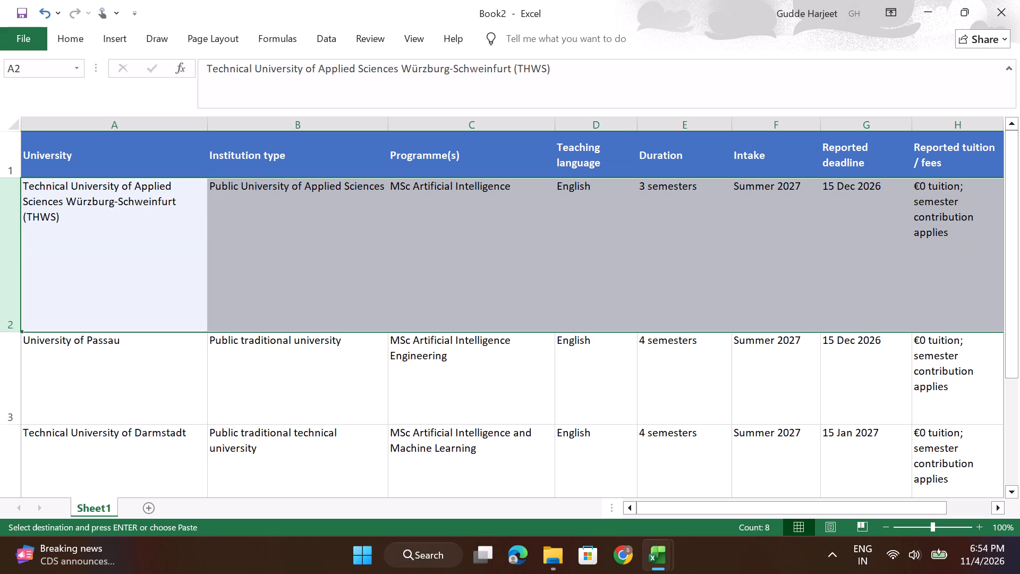
pyautogui.click(15, 353)
pyautogui.scroll(-2, 15, 353)
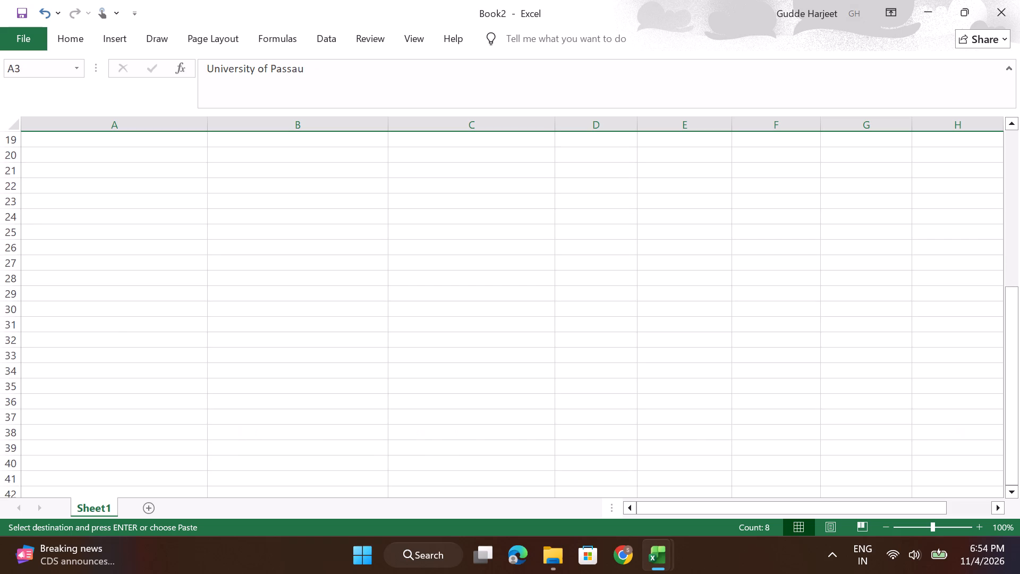
pyautogui.scroll(8, 15, 353)
pyautogui.scroll(-3, 163, 343)
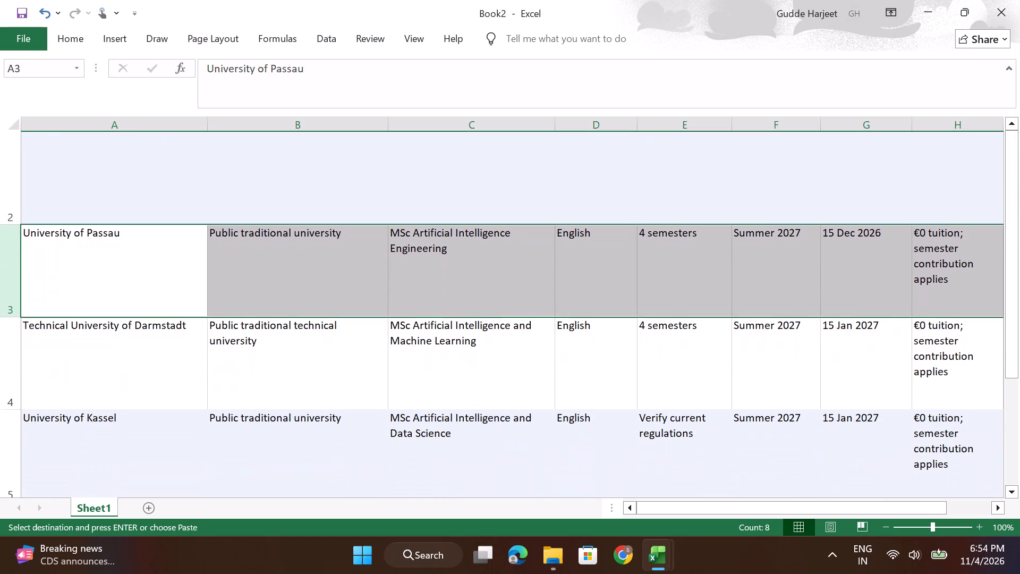
pyautogui.scroll(-7, 163, 343)
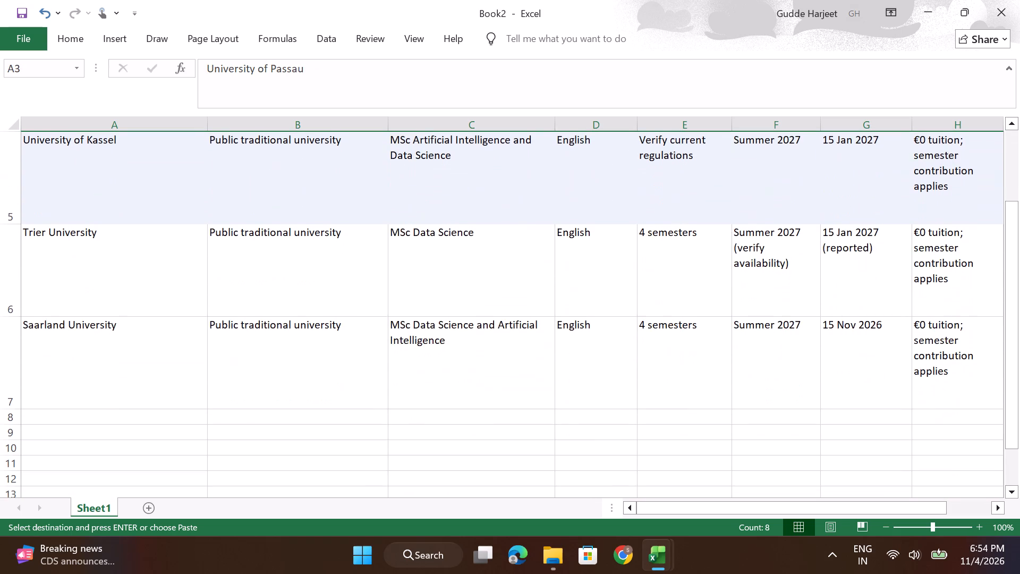
pyautogui.scroll(2, 163, 343)
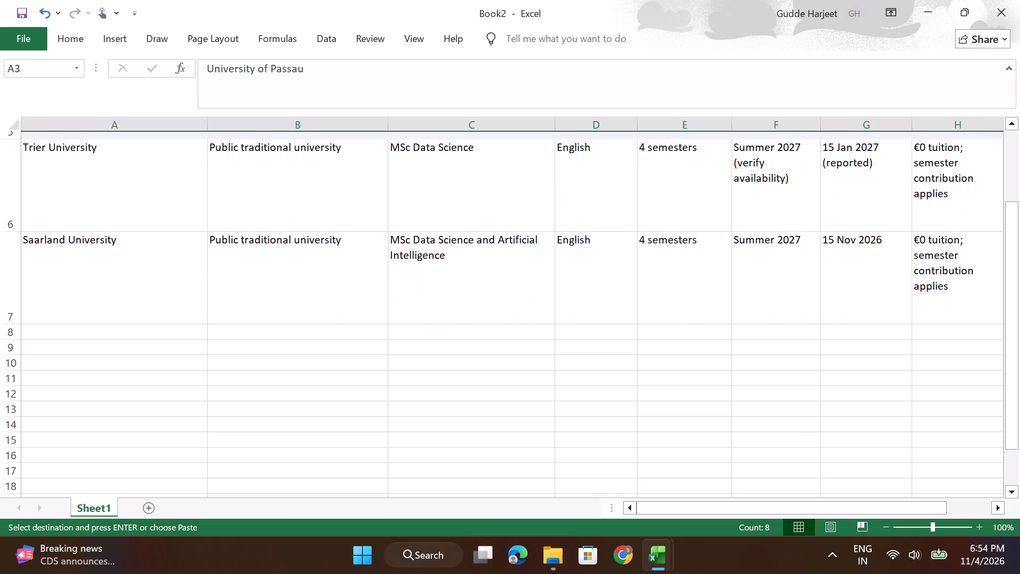
pyautogui.scroll(1, 163, 343)
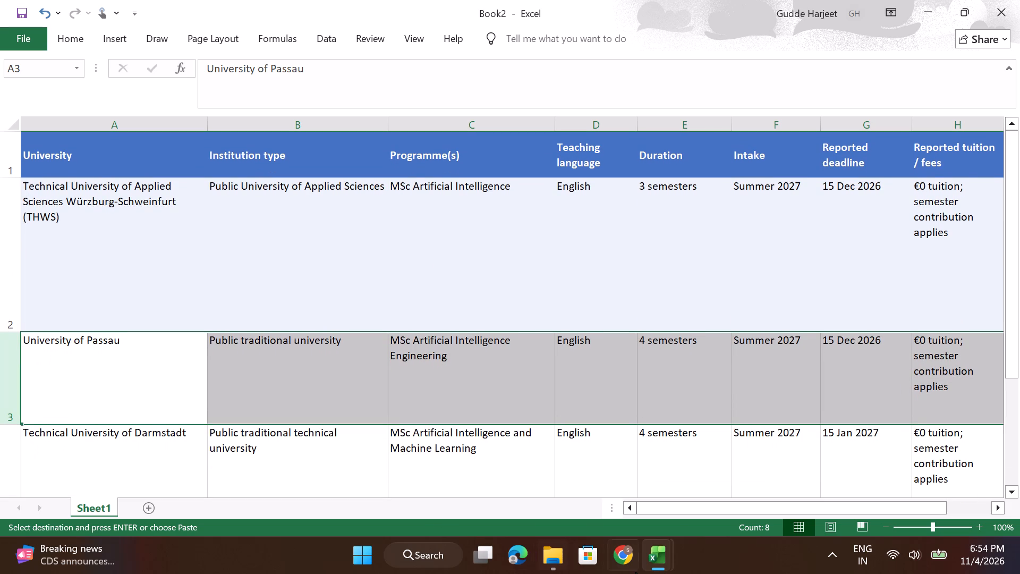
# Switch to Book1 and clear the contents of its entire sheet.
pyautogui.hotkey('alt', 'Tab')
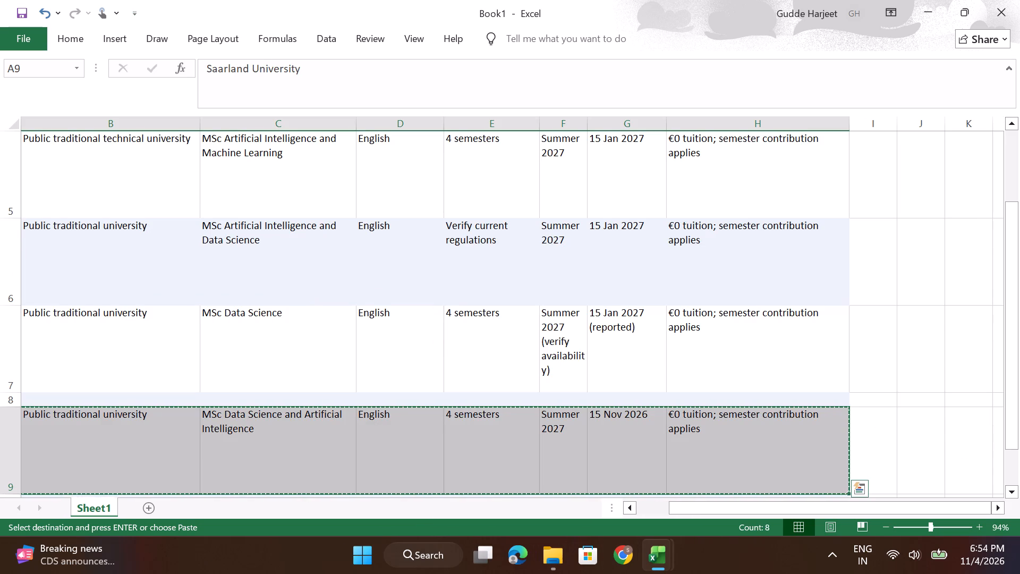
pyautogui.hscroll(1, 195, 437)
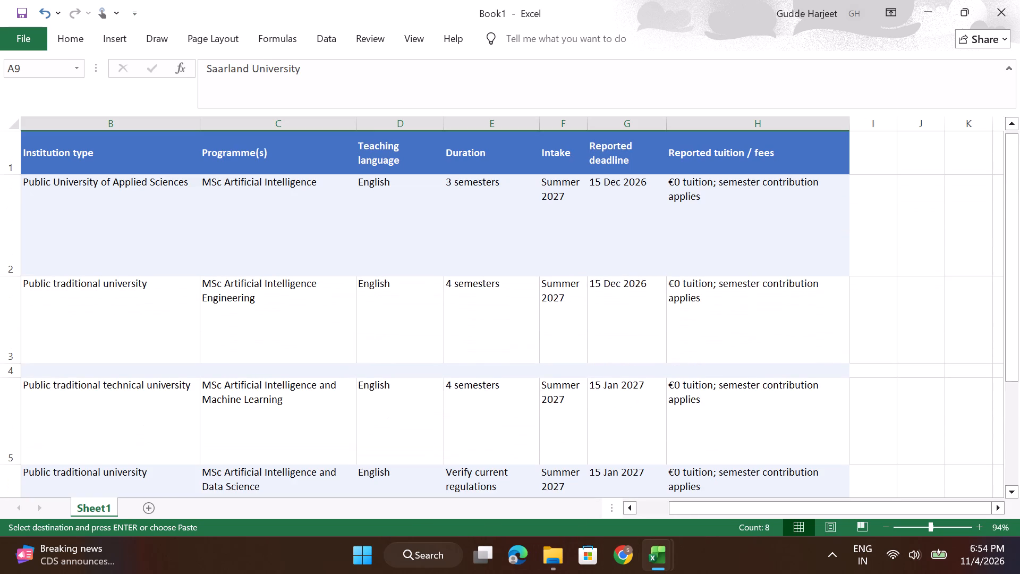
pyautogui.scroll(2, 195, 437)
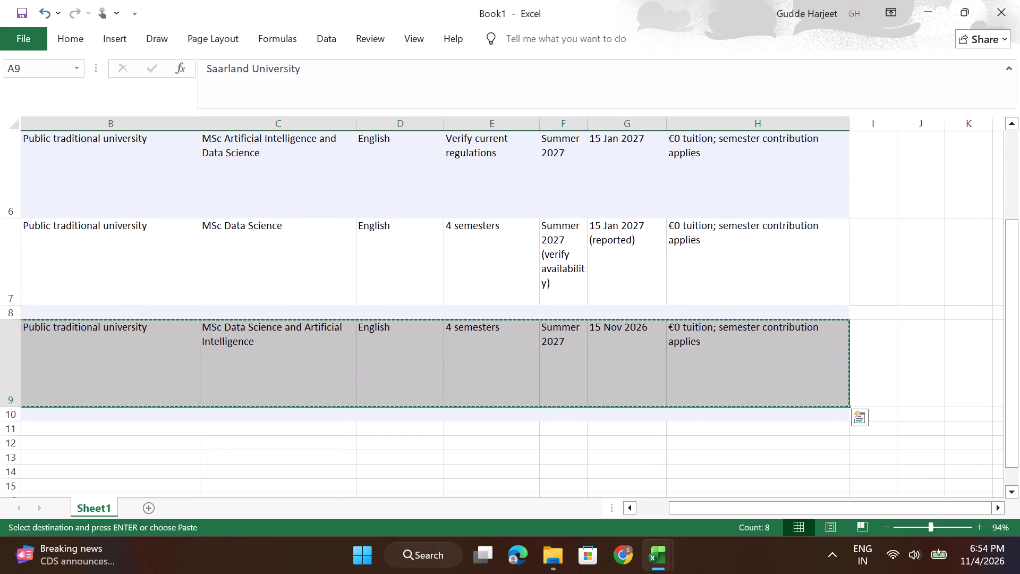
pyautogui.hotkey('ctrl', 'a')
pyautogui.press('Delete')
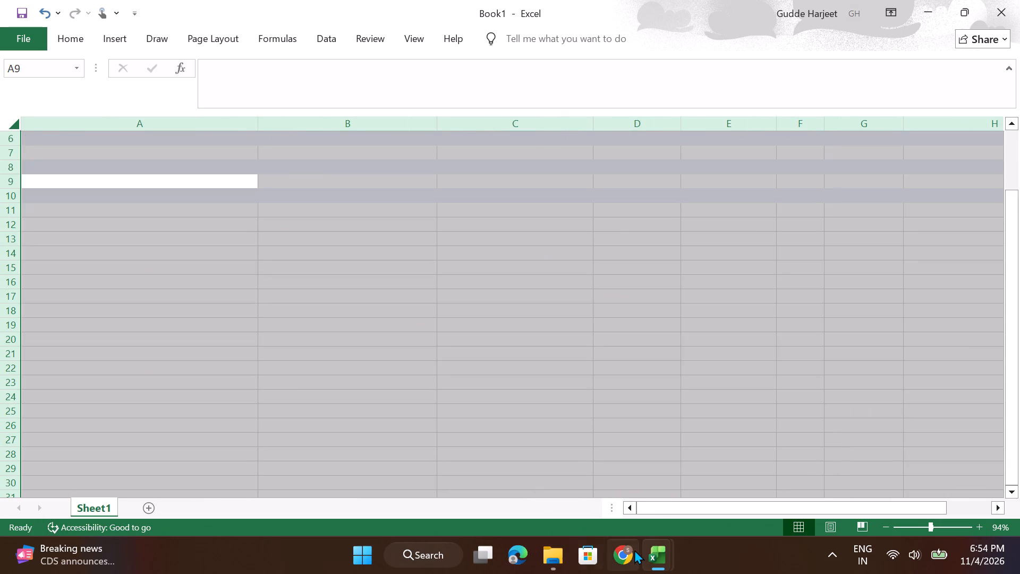
# Close the Book1 workbook without saving it and return to Book2.
pyautogui.click(725, 425)
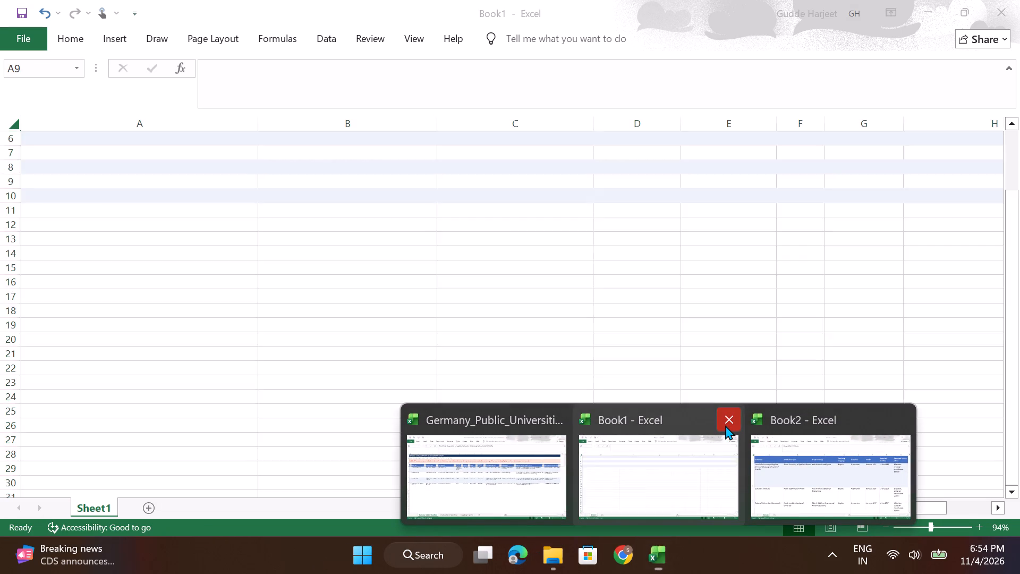
pyautogui.click(588, 361)
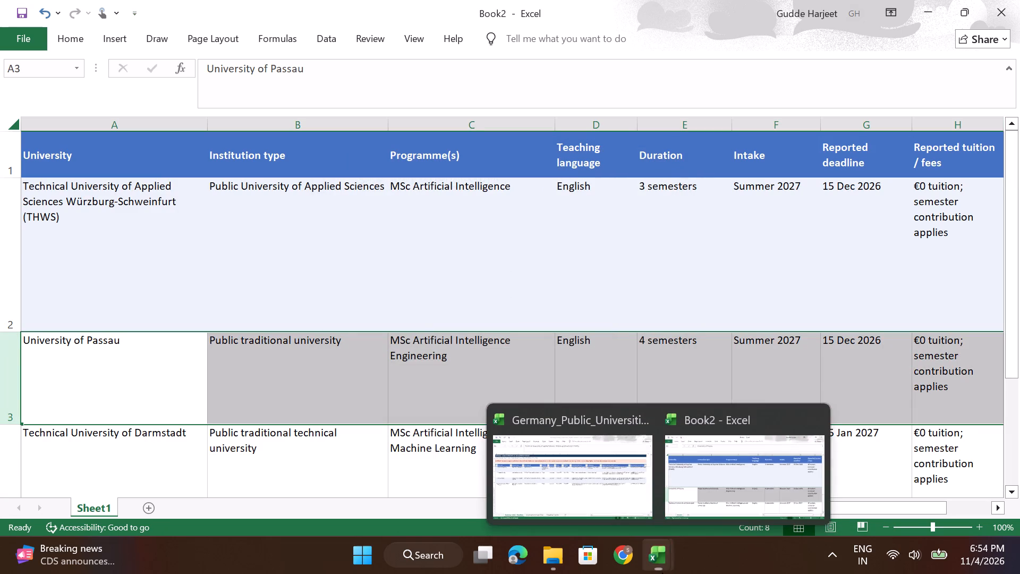
pyautogui.click(749, 477)
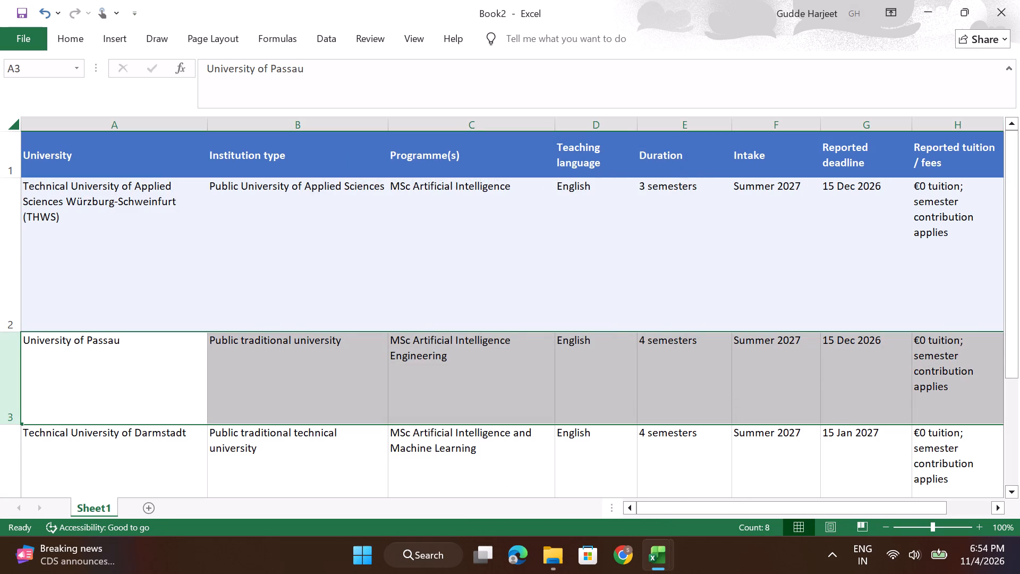
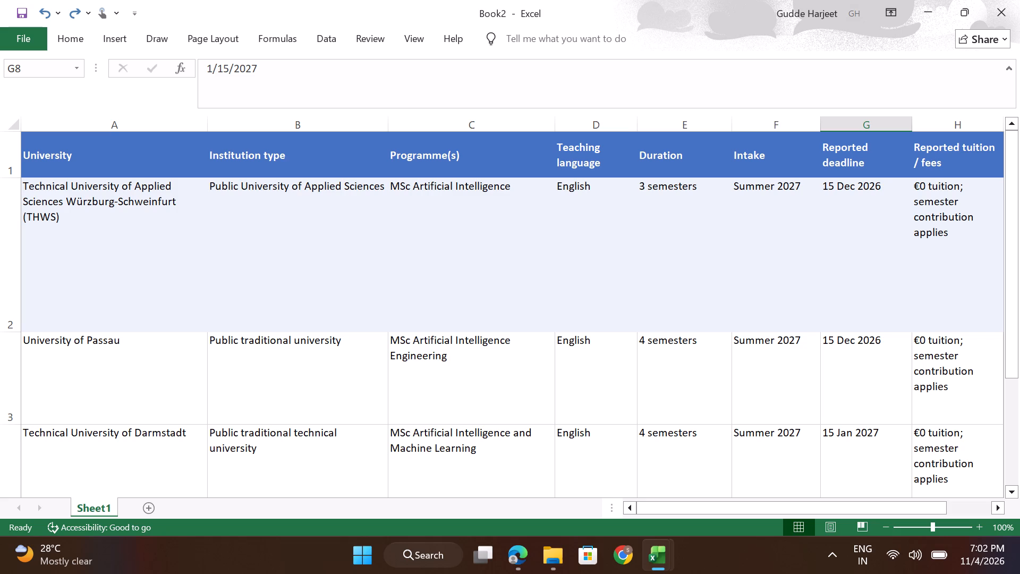
# Review the university shortlist in Book2 from the header row down to the Brandenburg University of Technology entry in row 8.
pyautogui.scroll(-1, 117, 221)
pyautogui.scroll(-2, 419, 334)
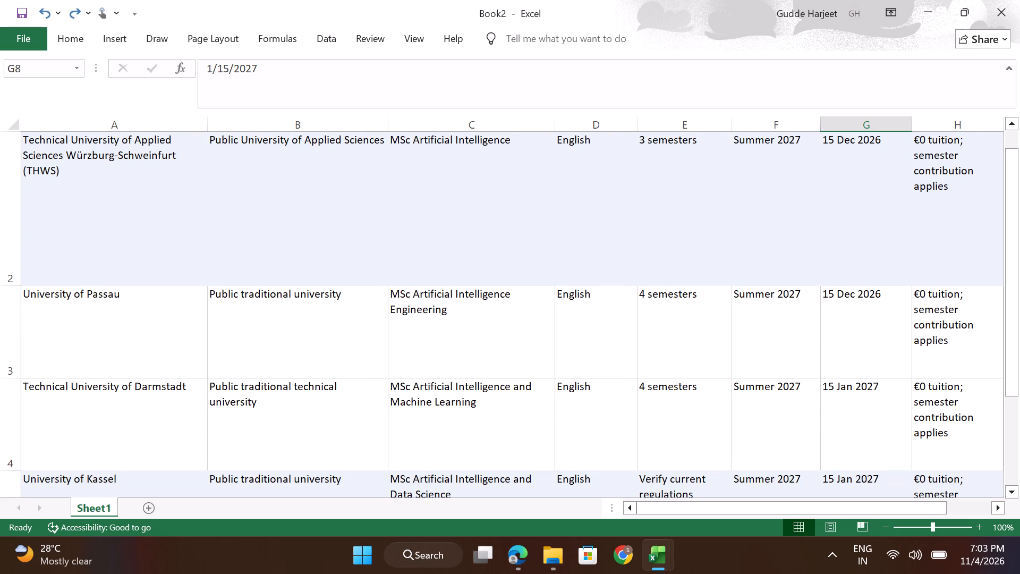
pyautogui.scroll(-2, 631, 335)
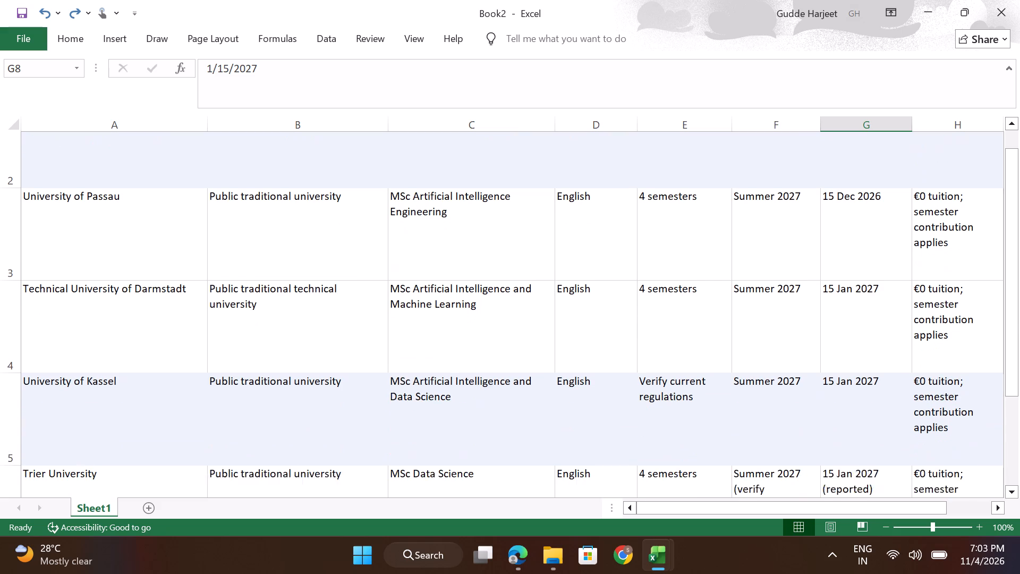
pyautogui.scroll(-1, 631, 335)
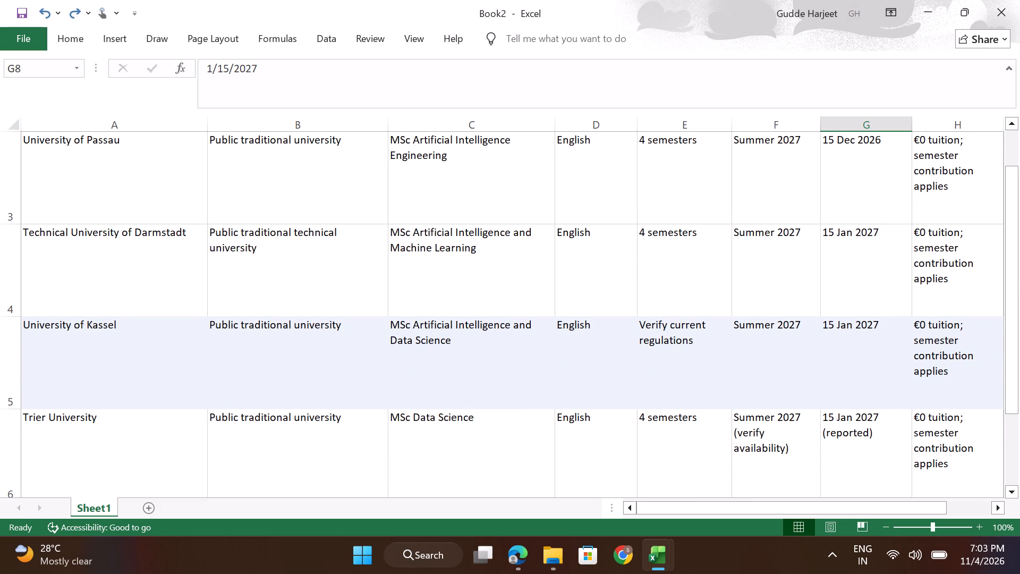
pyautogui.scroll(4, 417, 289)
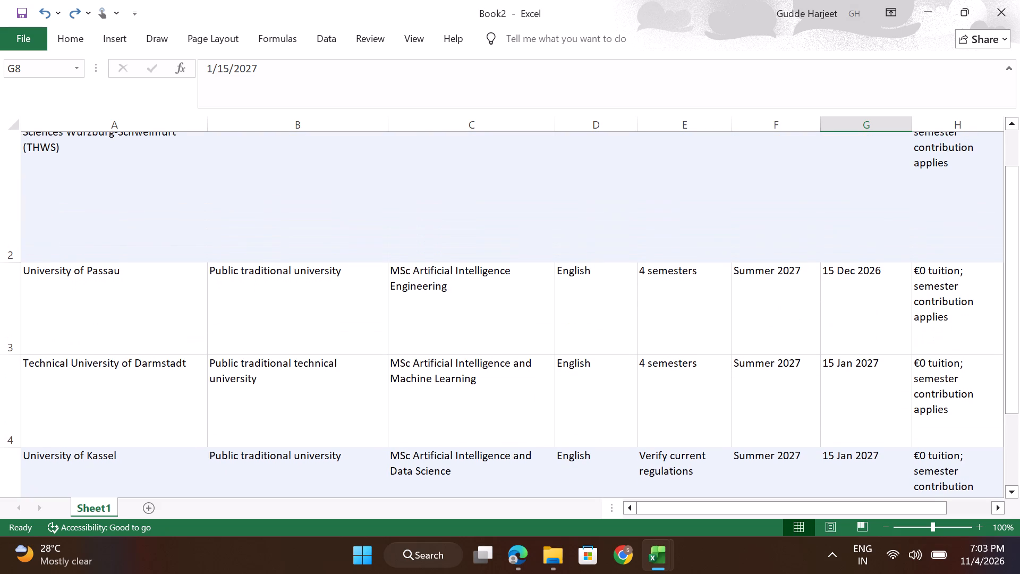
pyautogui.scroll(1, 417, 289)
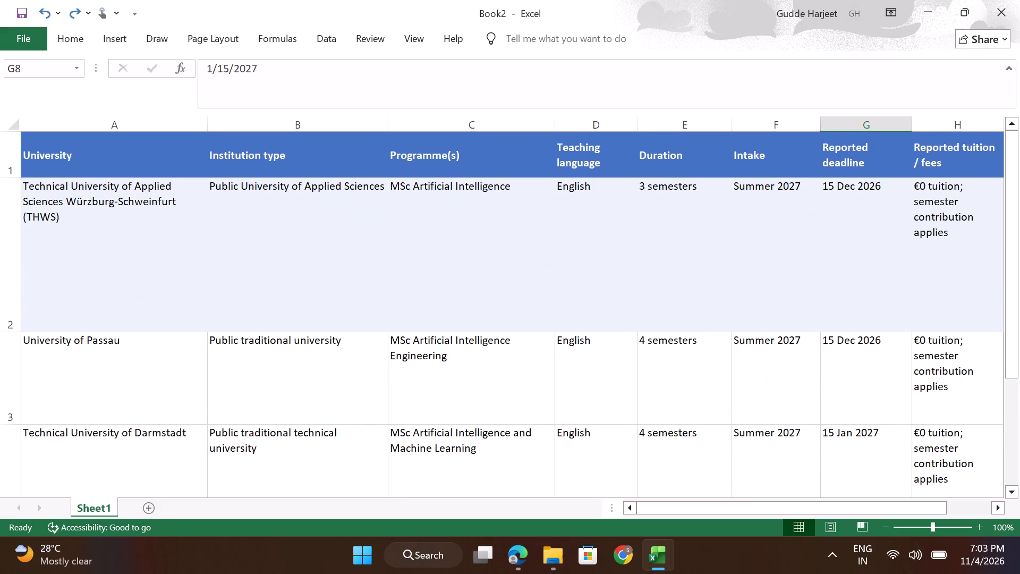
pyautogui.scroll(-2, 417, 289)
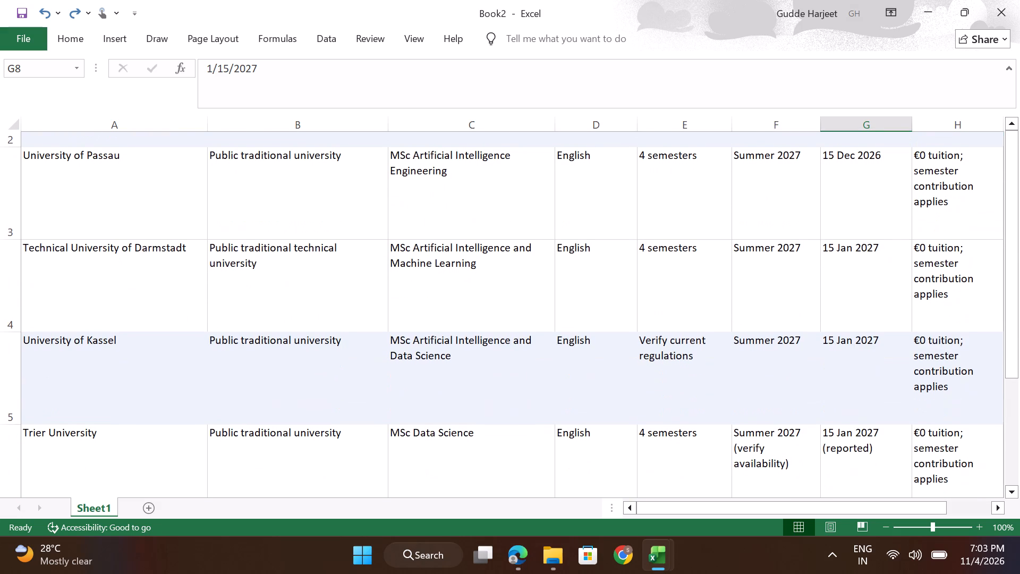
pyautogui.scroll(-1, 417, 289)
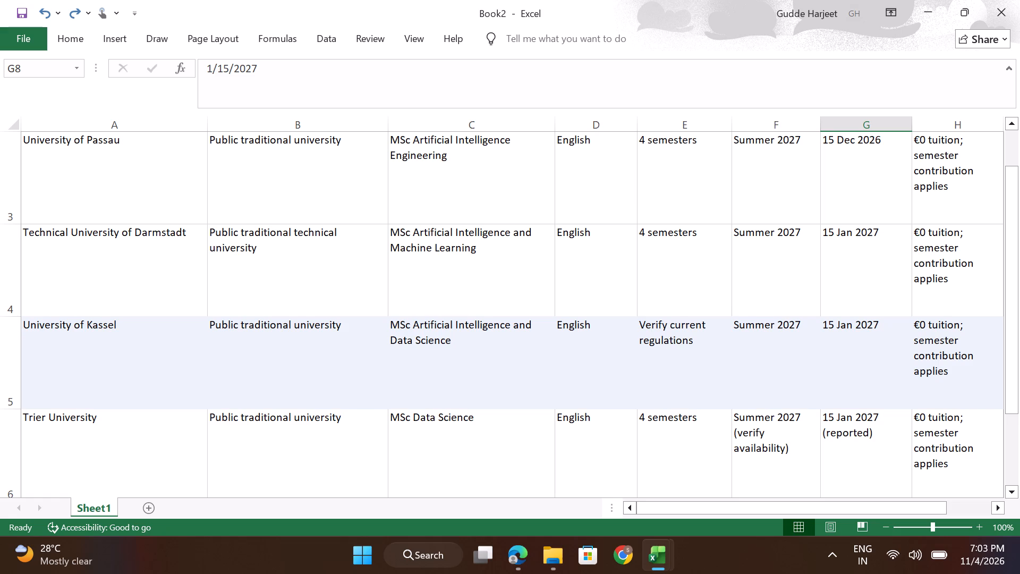
pyautogui.scroll(-3, 877, 368)
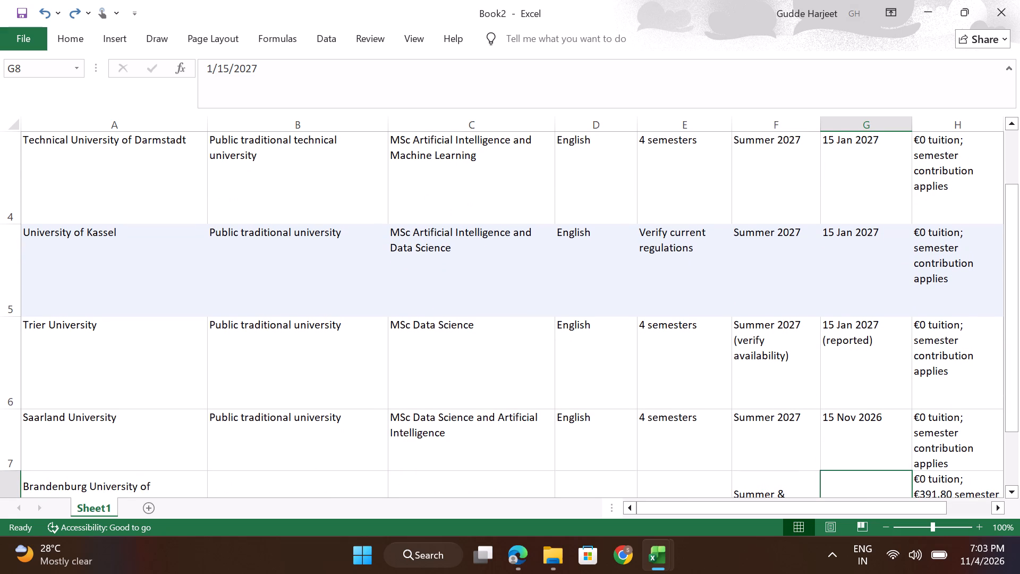
pyautogui.scroll(-1, 437, 411)
pyautogui.scroll(-4, 834, 451)
pyautogui.scroll(1, 557, 319)
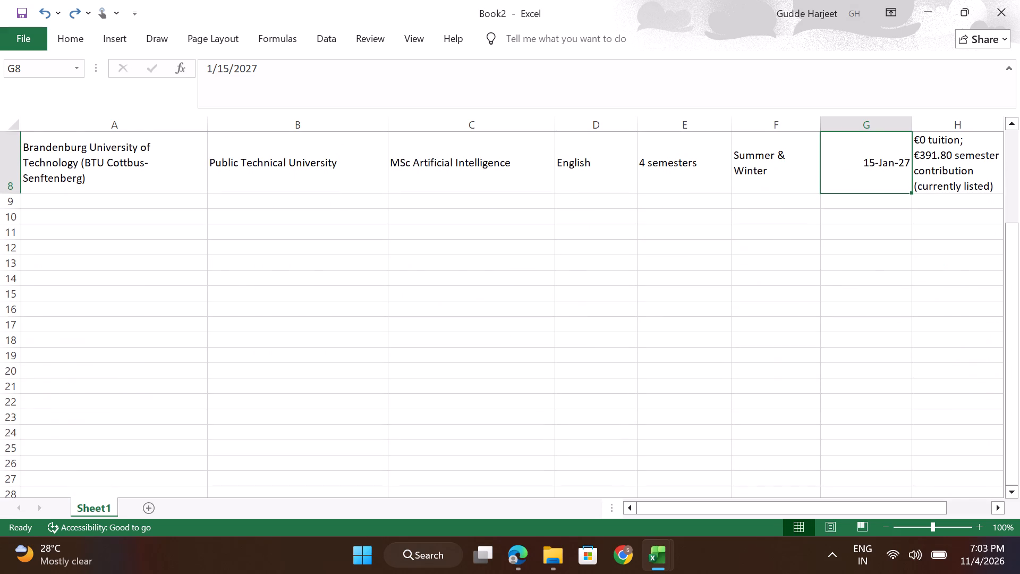
pyautogui.scroll(1, 557, 319)
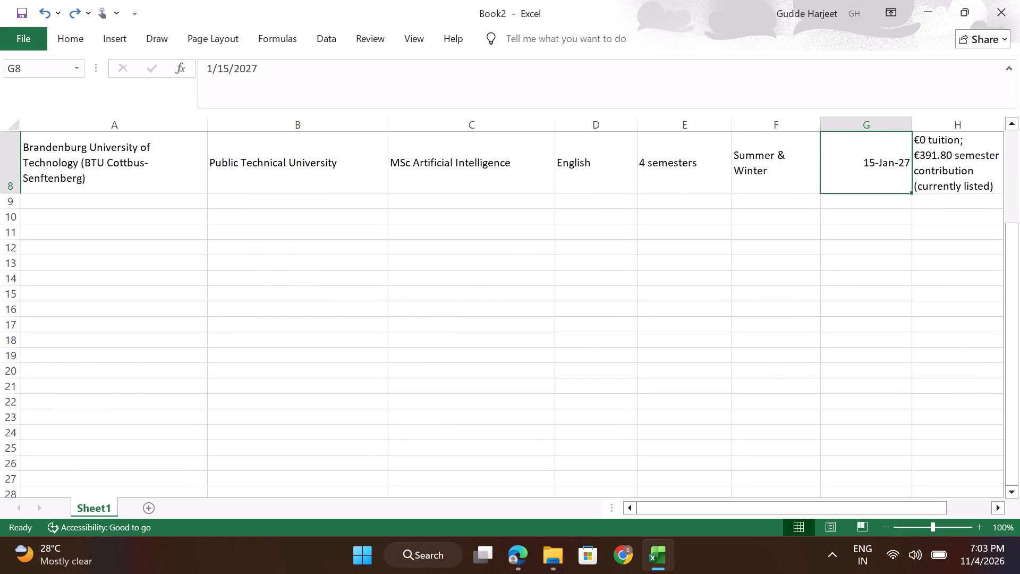
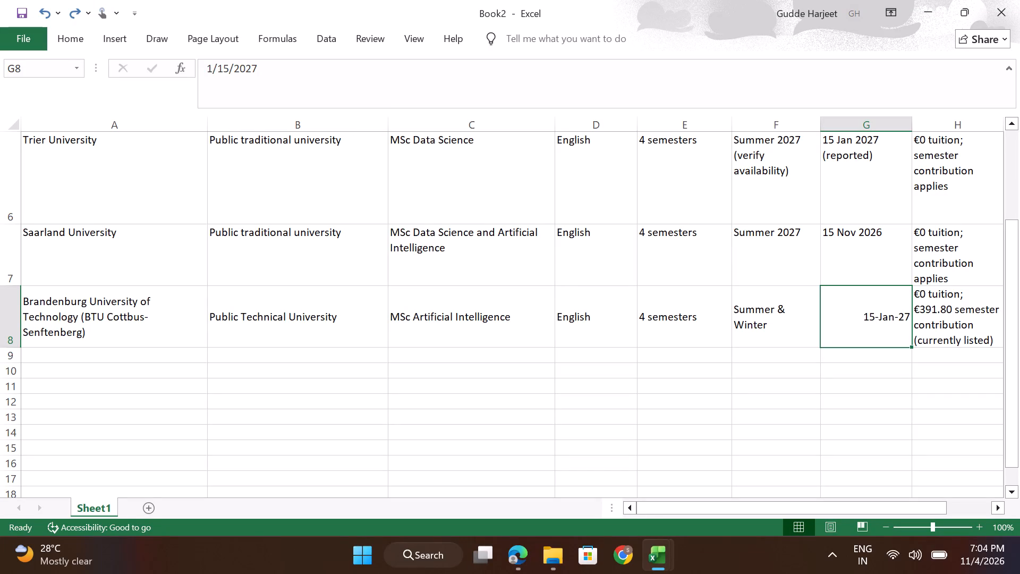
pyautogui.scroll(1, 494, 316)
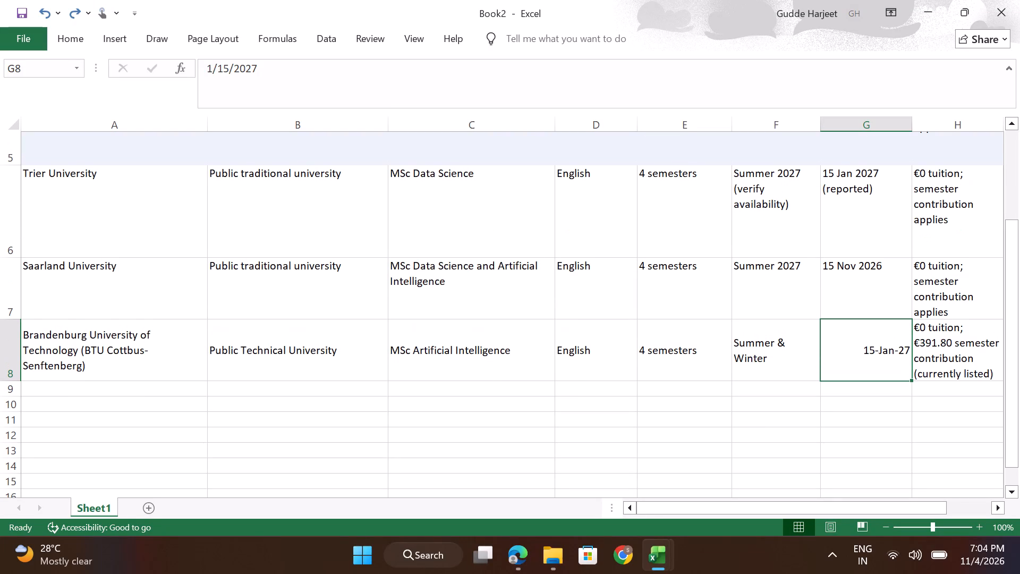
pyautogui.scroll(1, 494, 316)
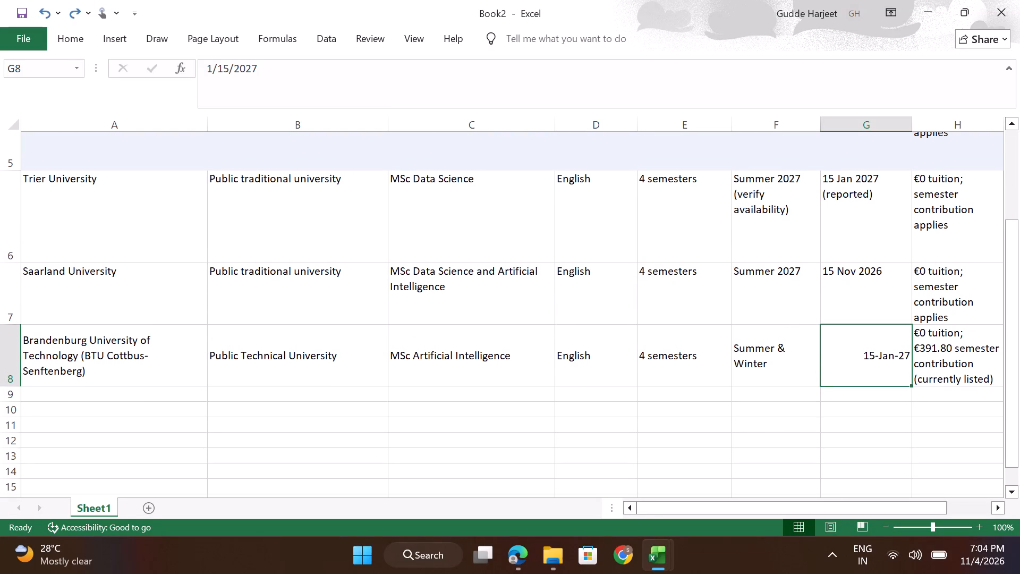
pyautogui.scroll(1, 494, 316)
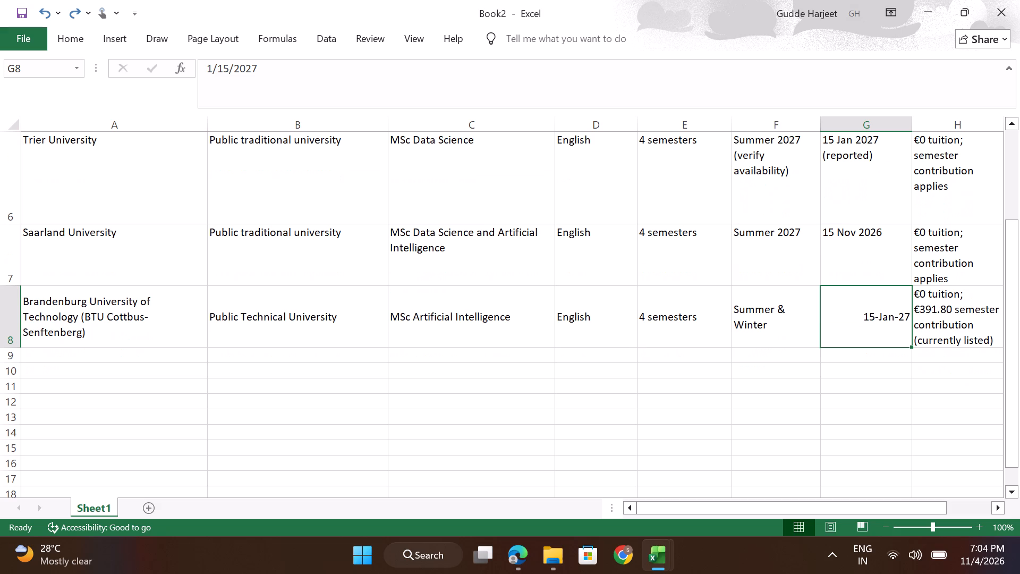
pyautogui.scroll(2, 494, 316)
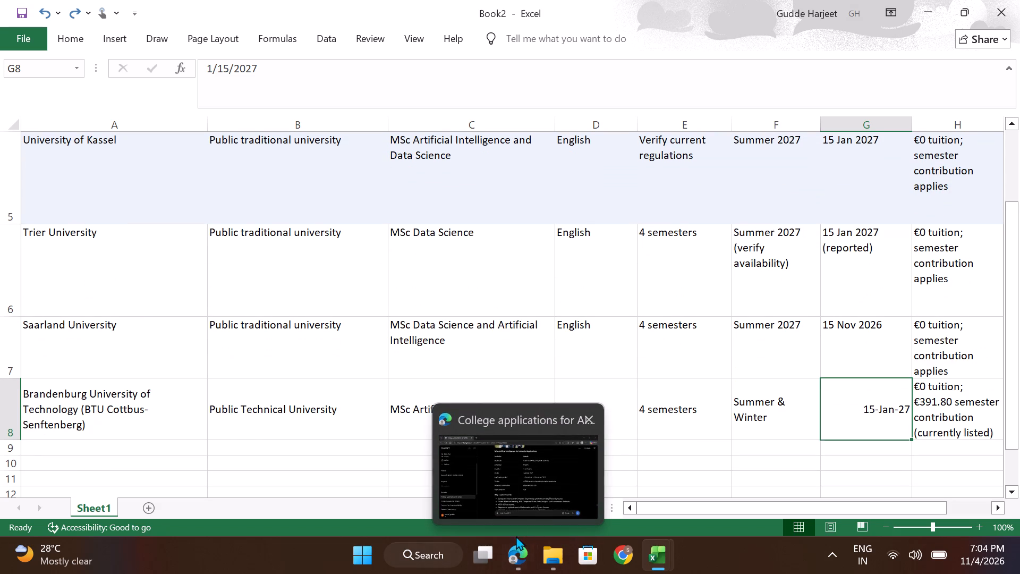
# Switch to Edge and open a new blank browser tab alongside the ChatGPT college applications conversation.
pyautogui.click(523, 559)
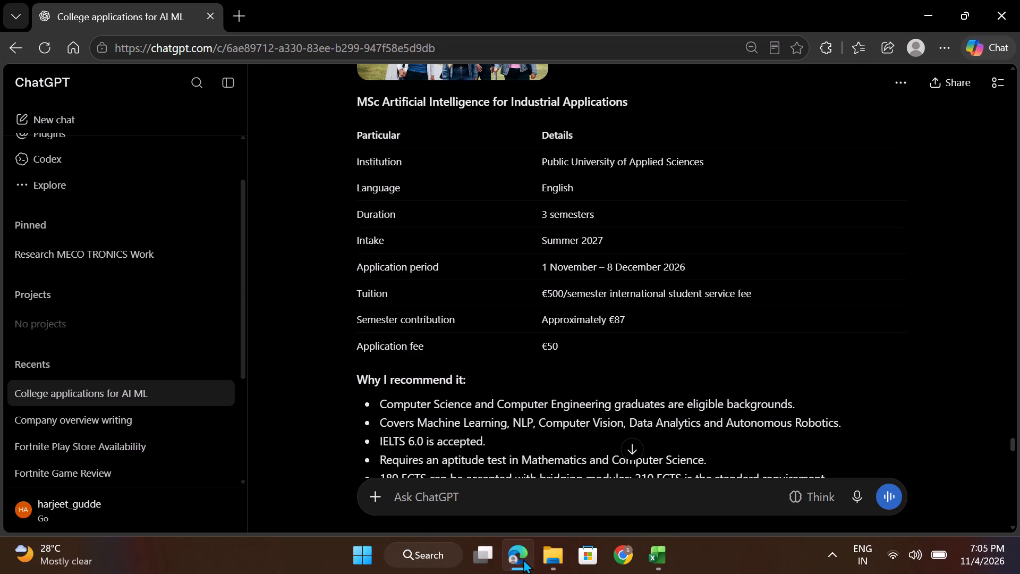
pyautogui.click(243, 13)
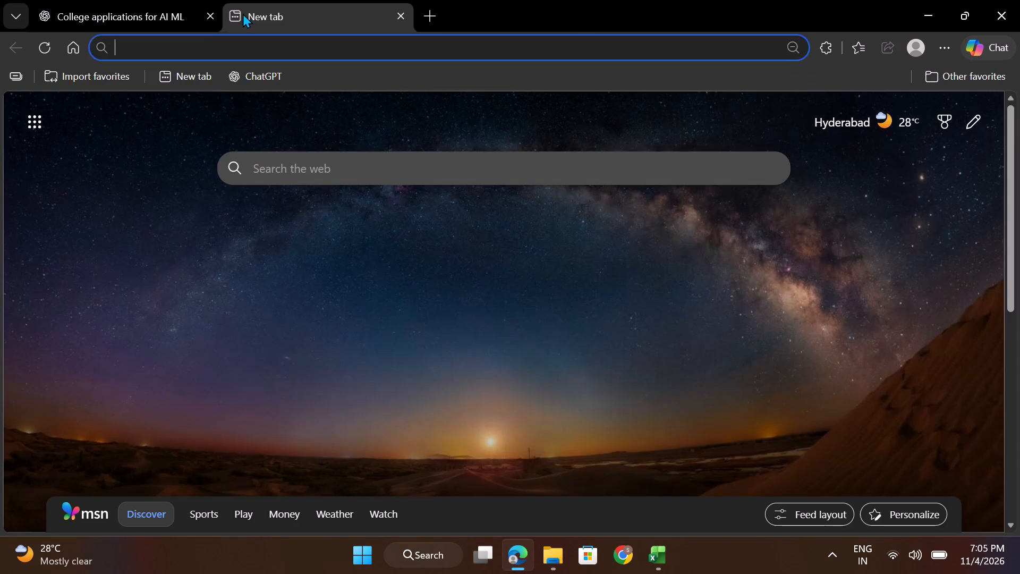